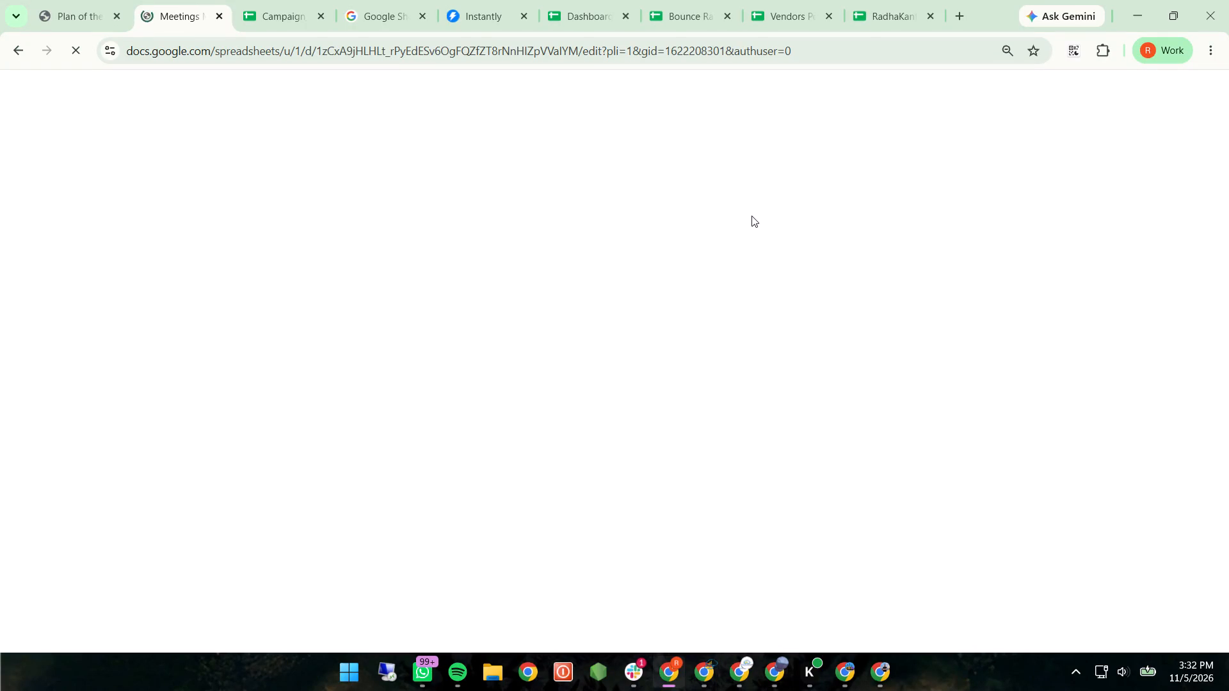
Insert the copied lead's name in row 11's Lead name cell, linked to that lead's copied LinkedIn profile address.
{"action": "scroll", "coordinate": [599, 328], "scroll_direction": "down", "scroll_amount": 2}
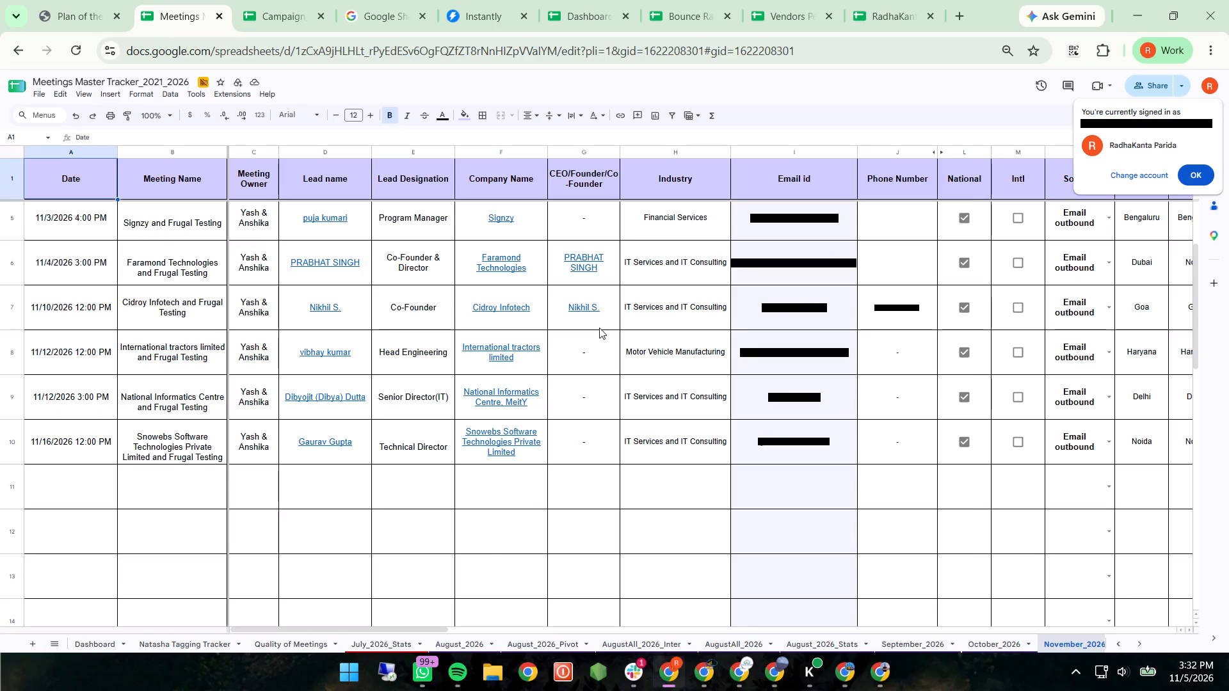
{"action": "left_click", "coordinate": [342, 491]}
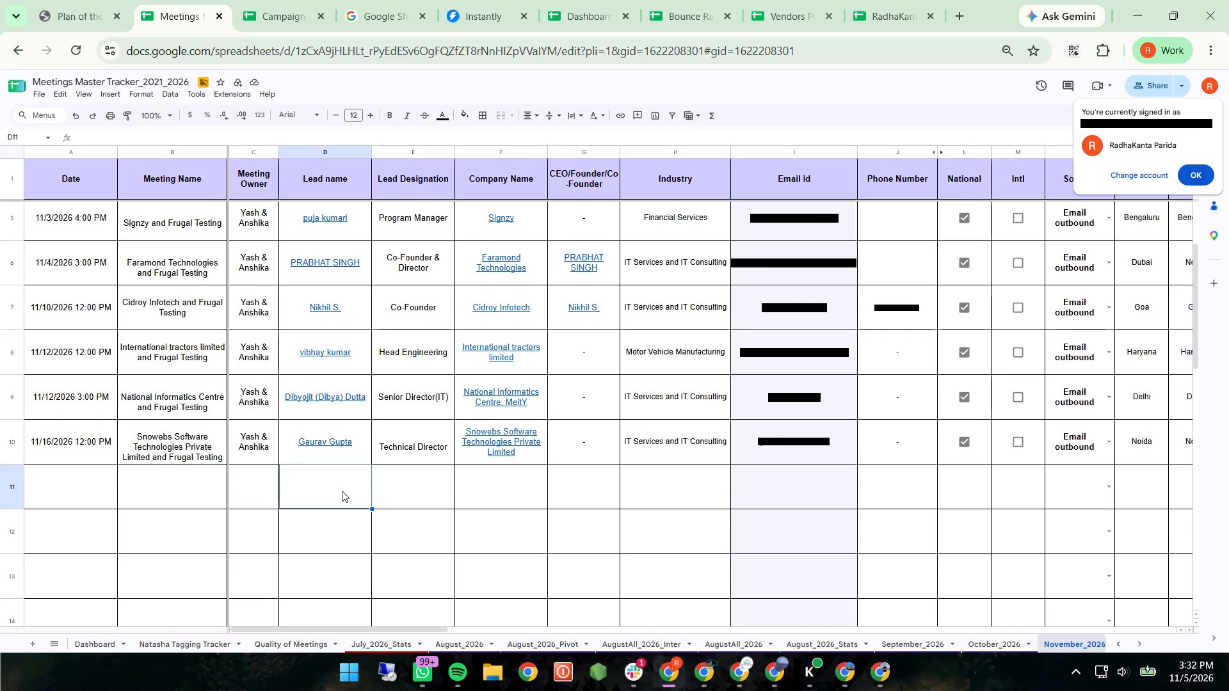
{"action": "key", "text": "ctrl+k"}
{"action": "key", "text": "super+v"}
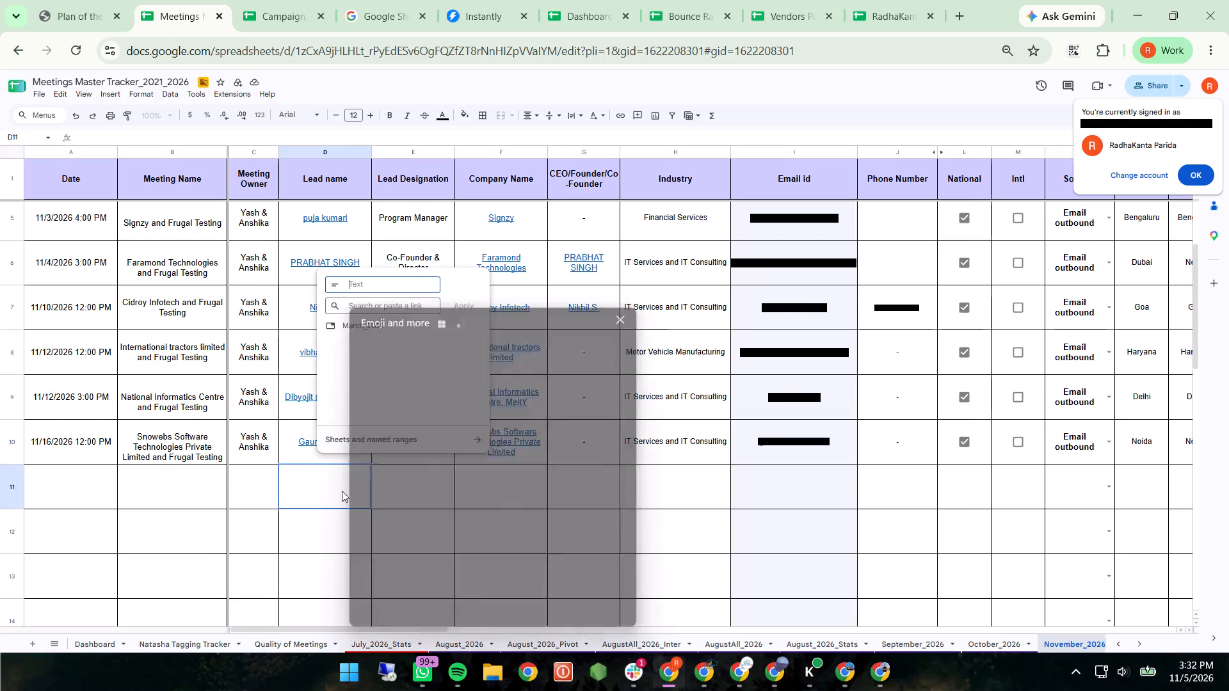
{"action": "scroll", "coordinate": [454, 494], "scroll_direction": "down", "scroll_amount": 2}
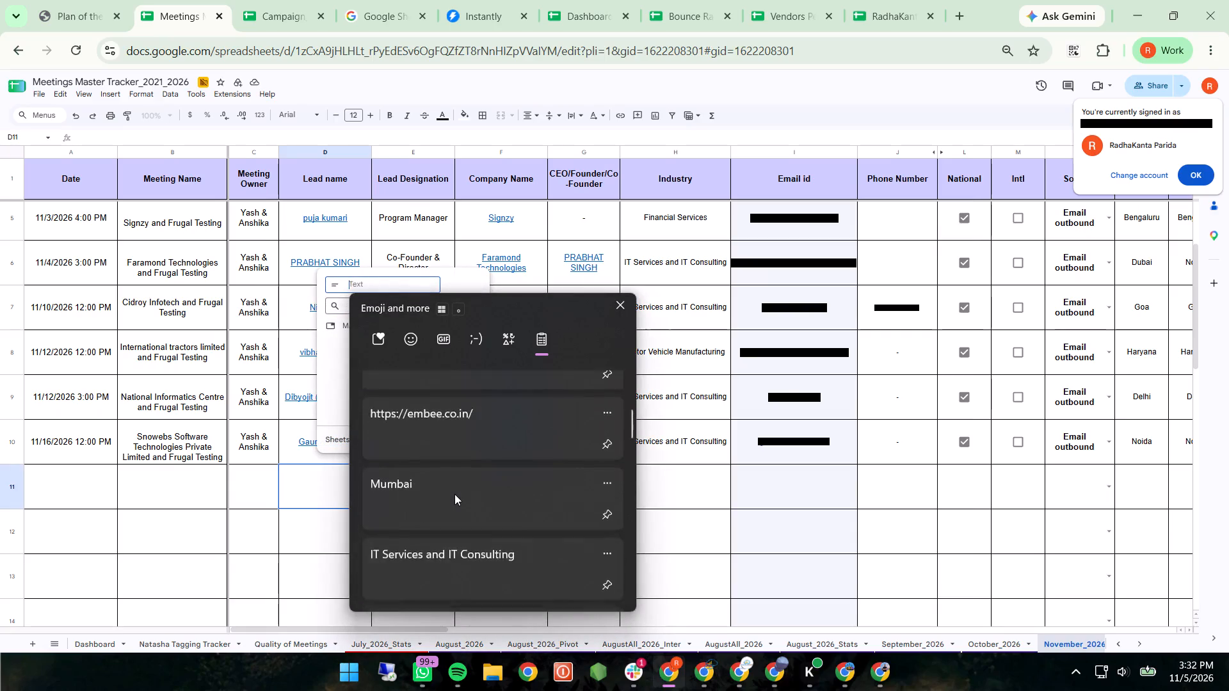
{"action": "scroll", "coordinate": [454, 494], "scroll_direction": "down", "scroll_amount": 6}
{"action": "left_click", "coordinate": [454, 494]}
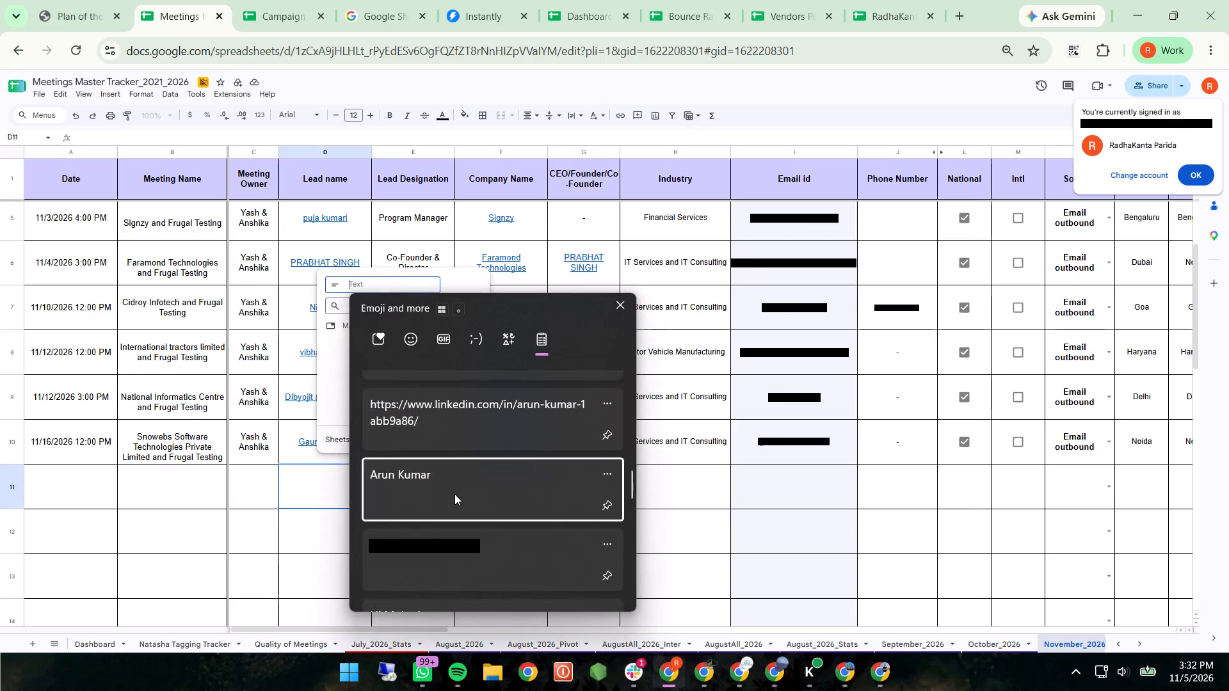
{"action": "key", "text": "ctrl+v"}
{"action": "left_click", "coordinate": [371, 307]}
{"action": "key", "text": "super+v"}
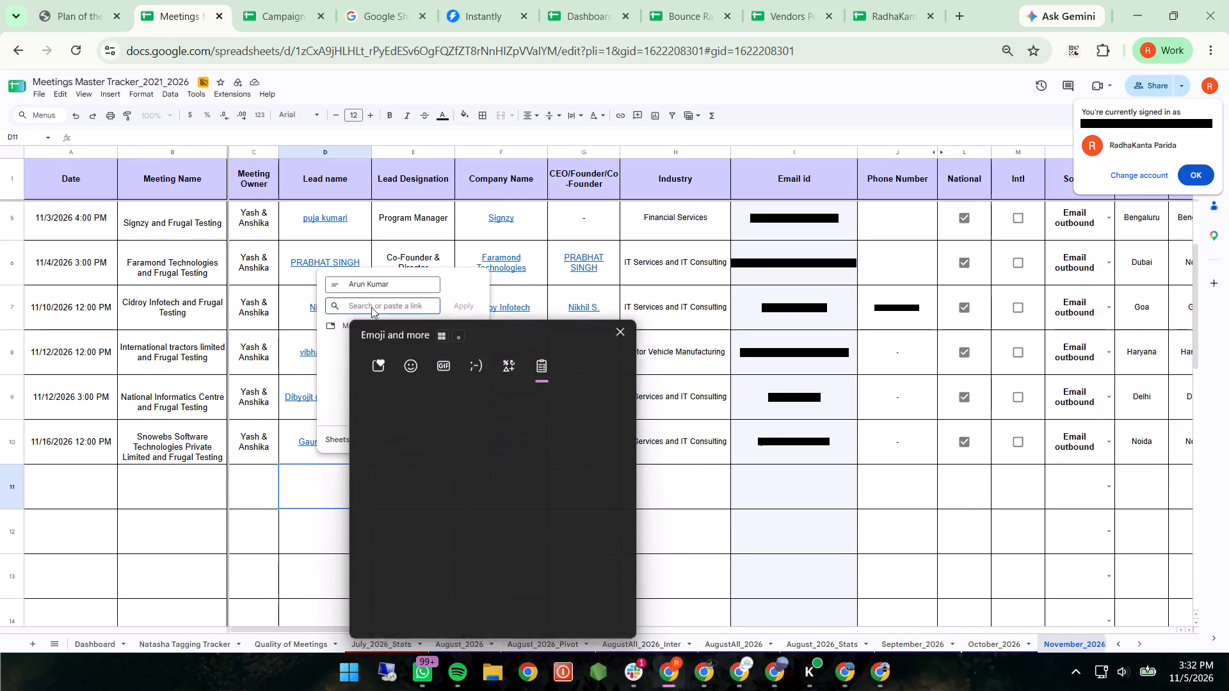
{"action": "scroll", "coordinate": [464, 597], "scroll_direction": "down", "scroll_amount": 5}
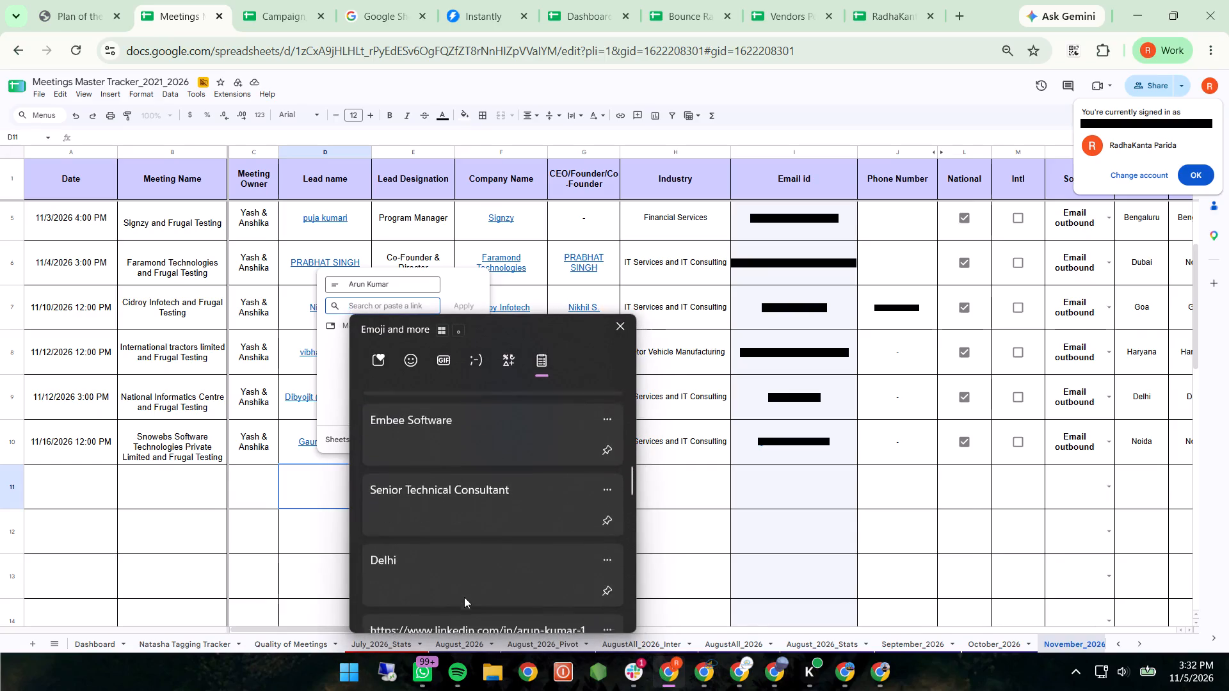
{"action": "scroll", "coordinate": [464, 597], "scroll_direction": "down", "scroll_amount": 3}
{"action": "left_click", "coordinate": [476, 487]}
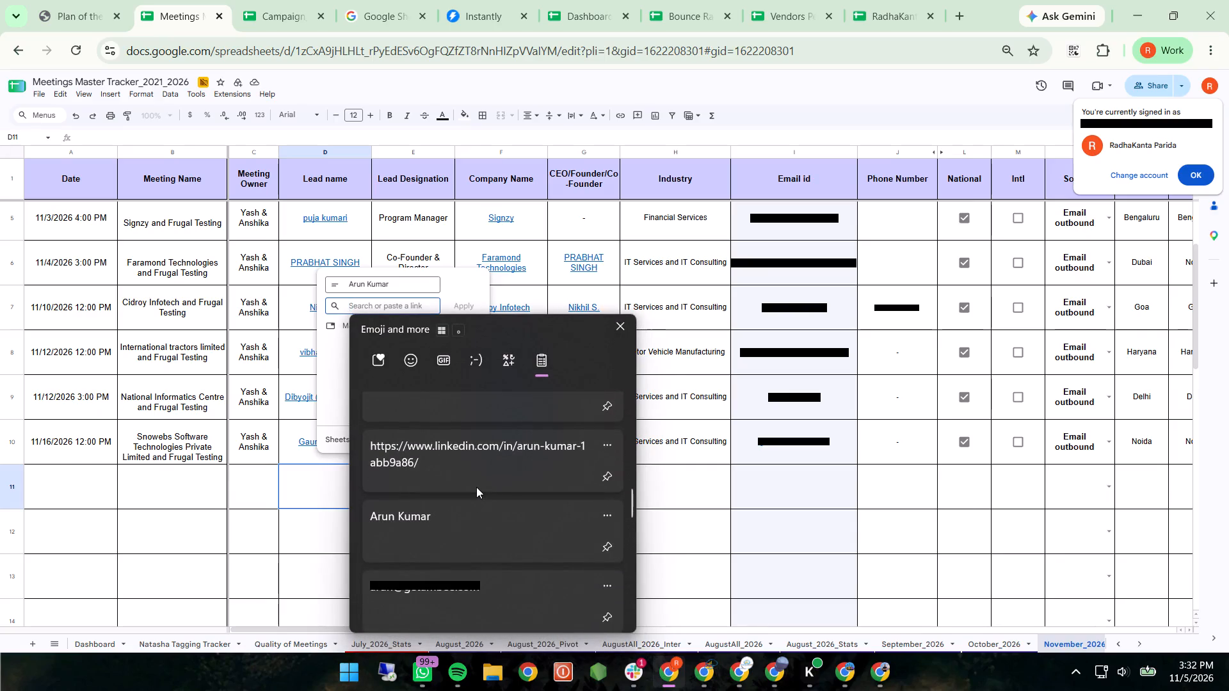
{"action": "key", "text": "ctrl+v"}
{"action": "left_click", "coordinate": [469, 310]}
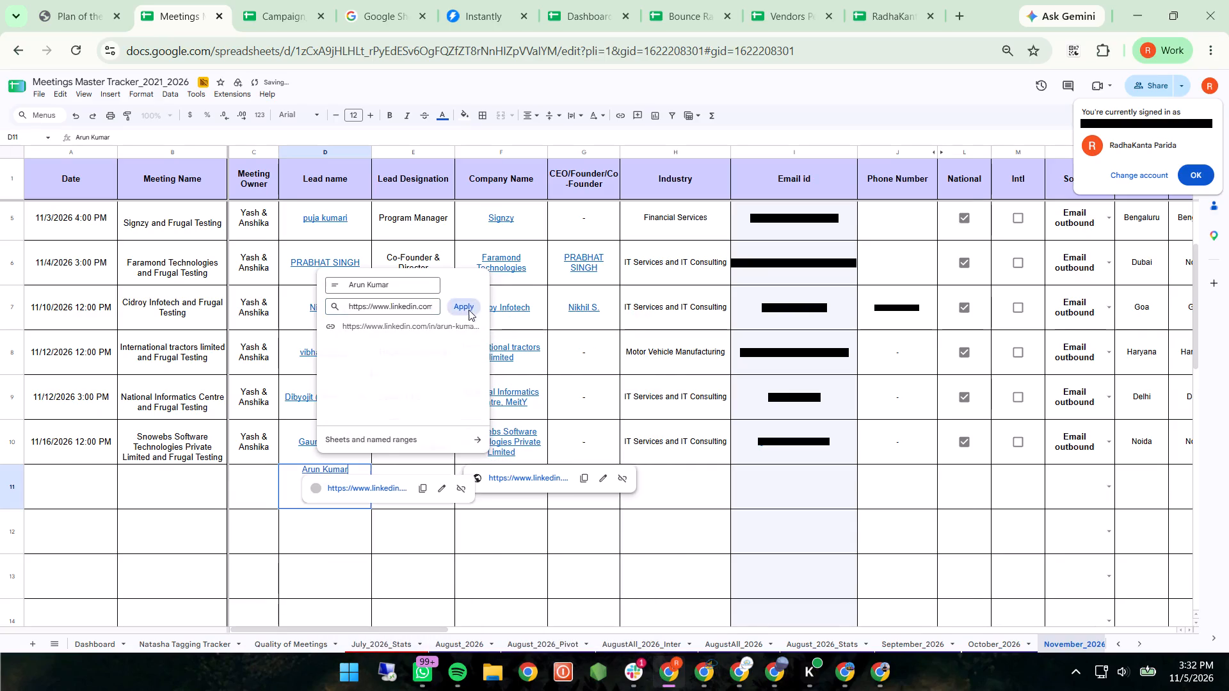
{"action": "left_click", "coordinate": [496, 506]}
Enter the copied text "Senior Technical Consultant" in row 11's Lead Designation cell.
{"action": "left_click", "coordinate": [419, 493]}
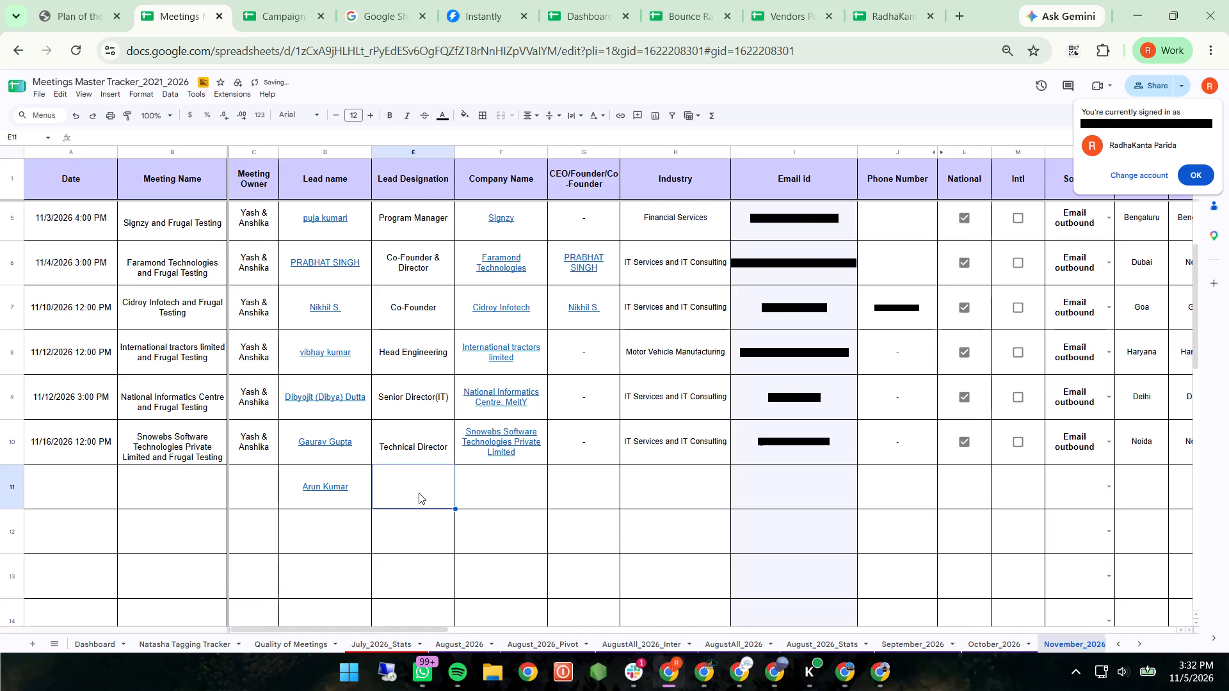
{"action": "key", "text": "super+v"}
{"action": "scroll", "coordinate": [135, 338], "scroll_direction": "down", "scroll_amount": 3}
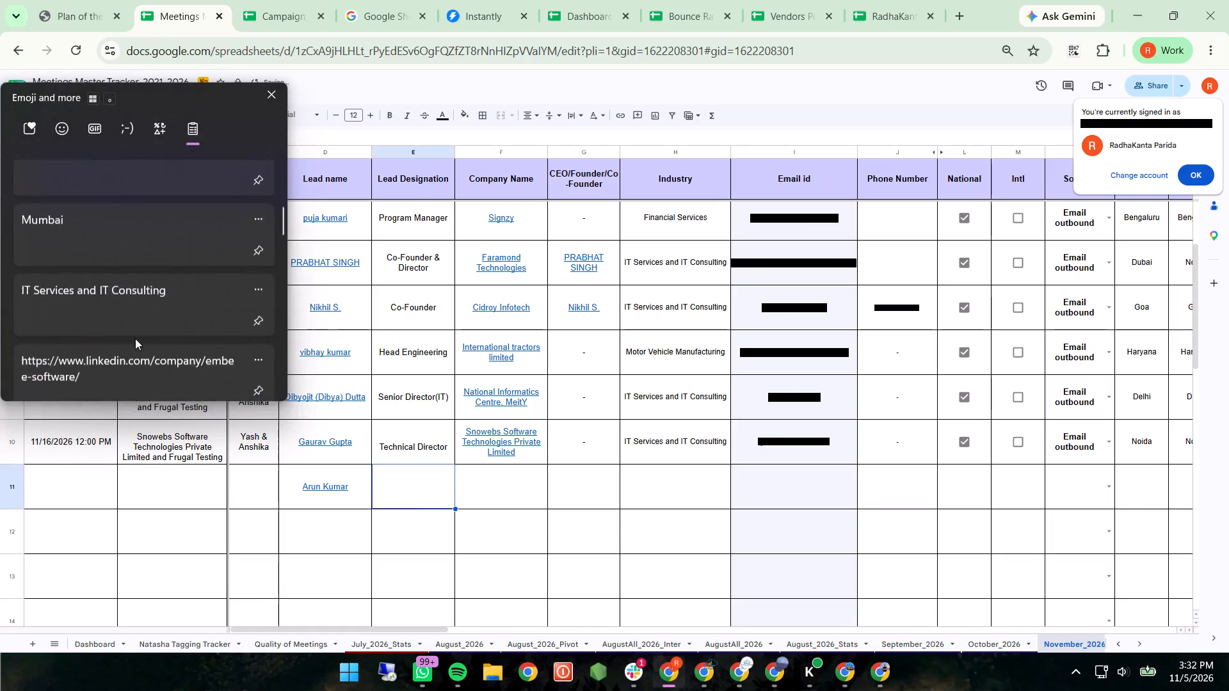
{"action": "scroll", "coordinate": [135, 338], "scroll_direction": "down", "scroll_amount": 3}
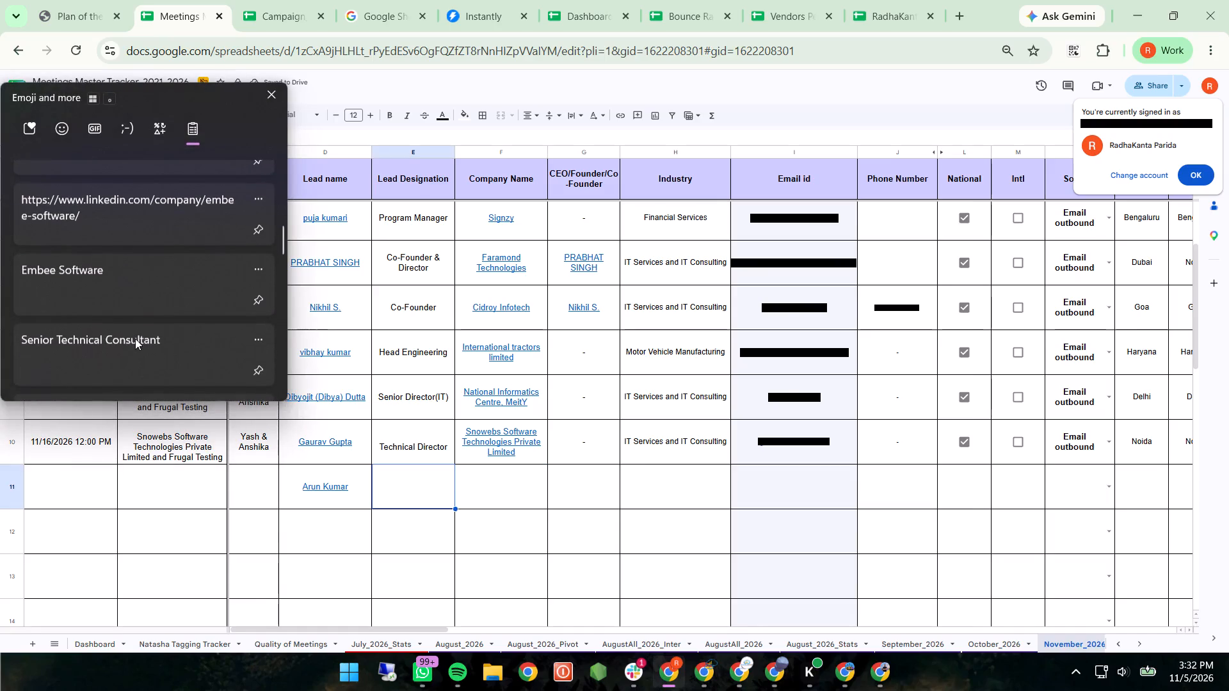
{"action": "scroll", "coordinate": [135, 338], "scroll_direction": "down", "scroll_amount": 2}
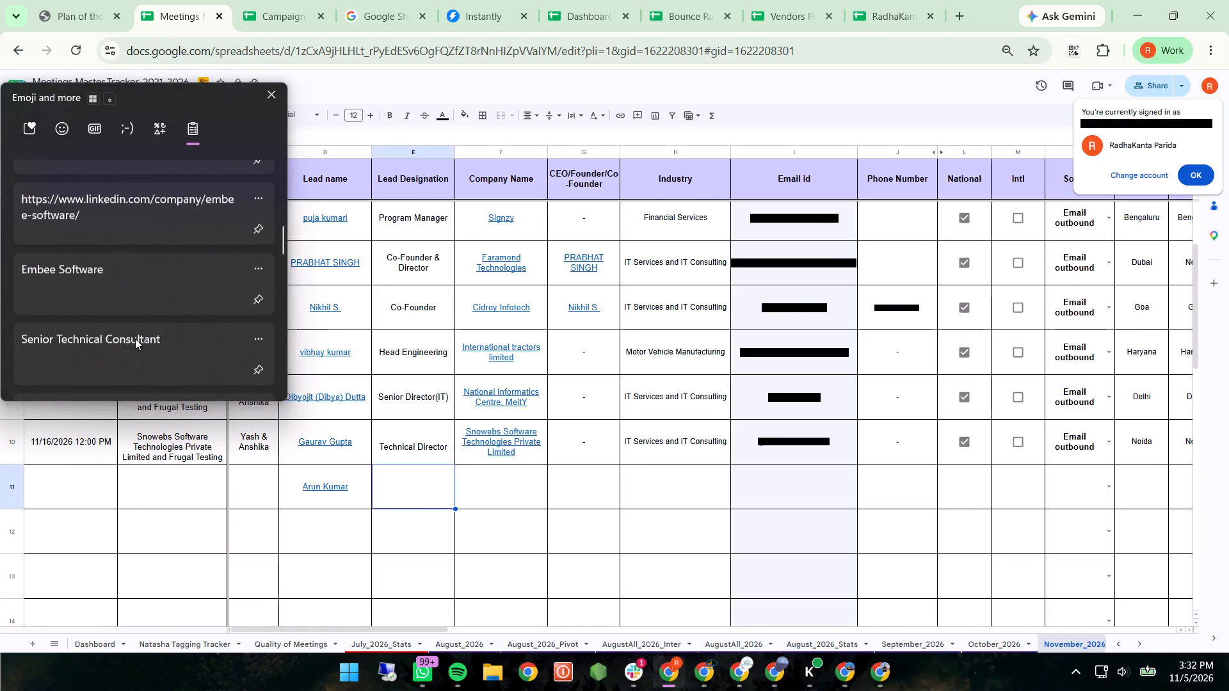
{"action": "scroll", "coordinate": [135, 338], "scroll_direction": "down", "scroll_amount": 1}
{"action": "left_click", "coordinate": [135, 338]}
{"action": "key", "text": "ctrl+v"}
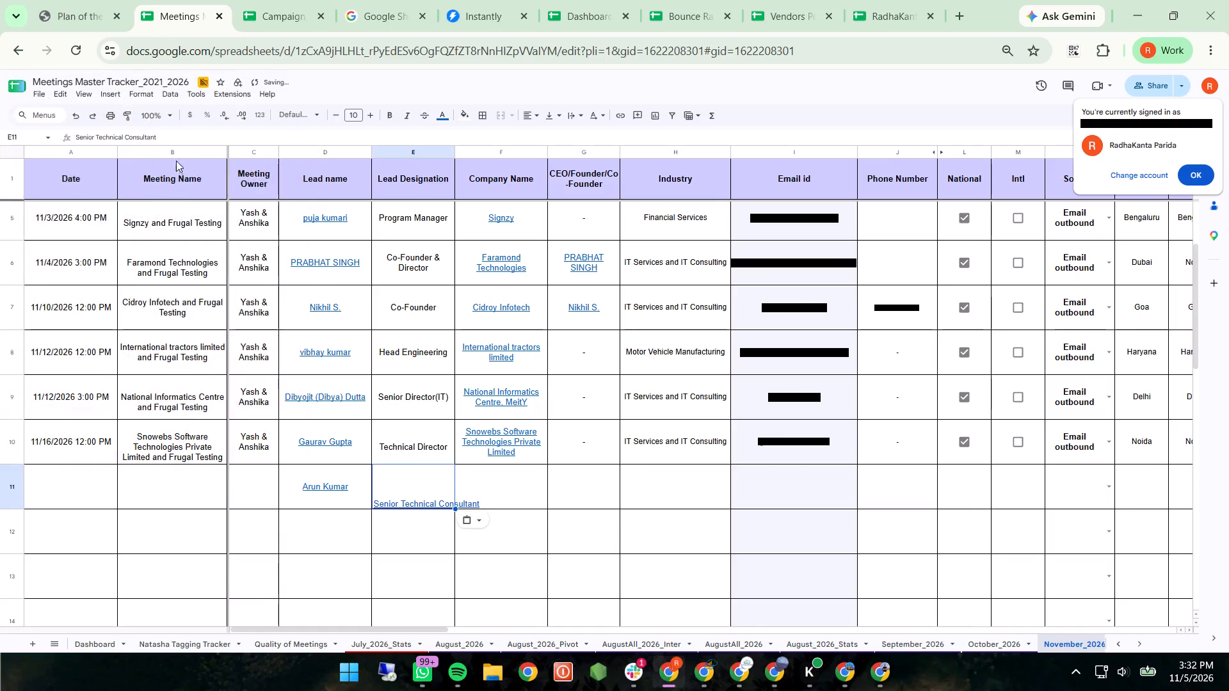
Replace row 11's linked designation with plain, unlinked text reading "Senior Technical Consultant".
{"action": "left_click", "coordinate": [174, 123]}
{"action": "left_click", "coordinate": [190, 135]}
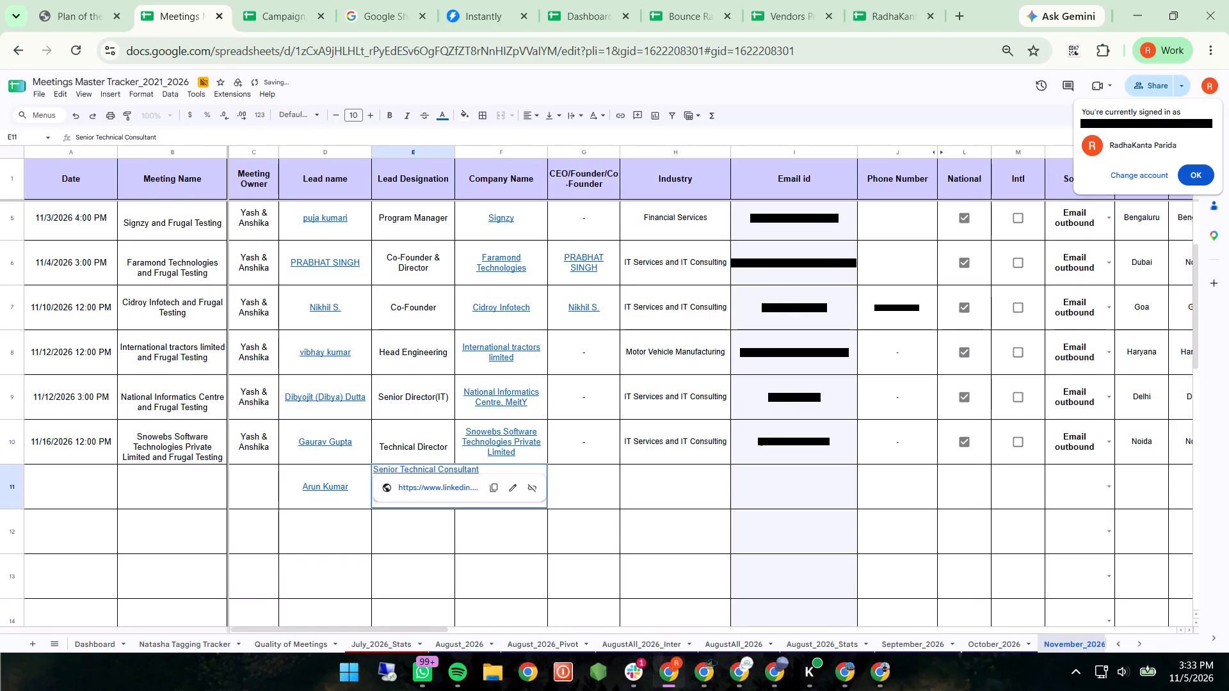
{"action": "key", "text": "ctrl+a"}
{"action": "left_click", "coordinate": [190, 135]}
{"action": "left_click", "coordinate": [190, 135]}
{"action": "key", "text": "ctrl+a"}
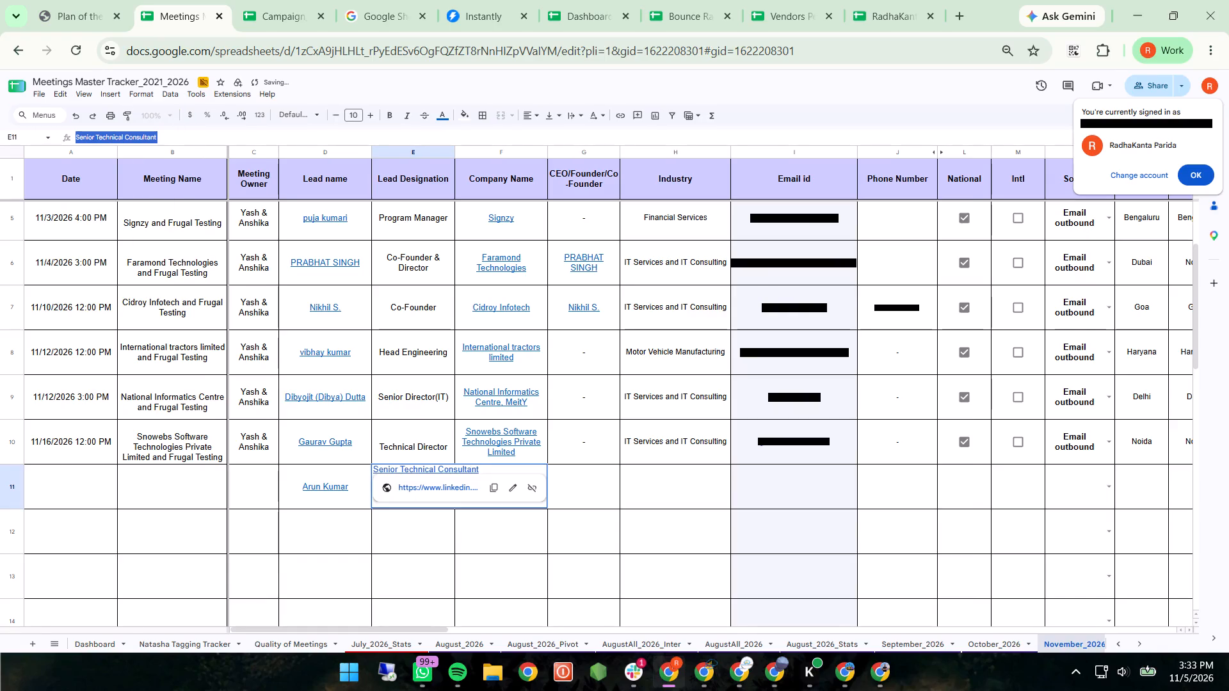
{"action": "key", "text": "ctrl+c"}
{"action": "key", "text": "ctrl+c"}
{"action": "key", "text": "BackSpace"}
{"action": "key", "text": "ctrl+v"}
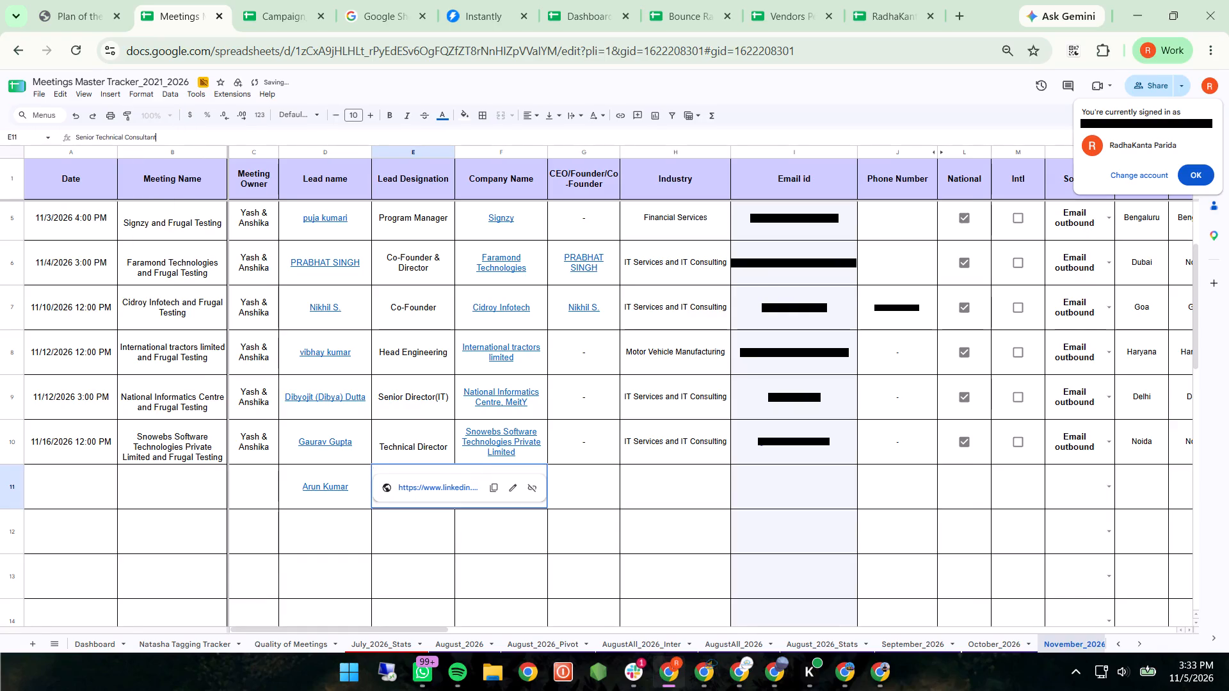
{"action": "key", "text": "Return"}
{"action": "left_click", "coordinate": [507, 472]}
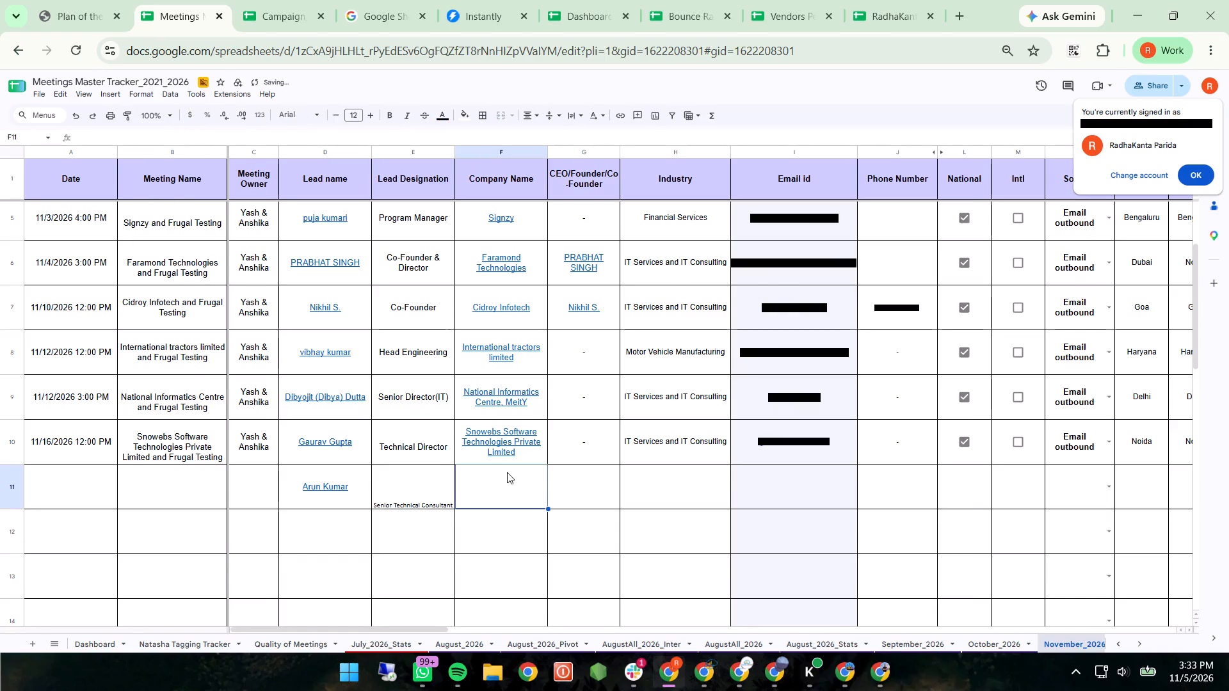
{"action": "key", "text": "ctrl+k"}
{"action": "key", "text": "super+v"}
{"action": "scroll", "coordinate": [652, 518], "scroll_direction": "down", "scroll_amount": 1}
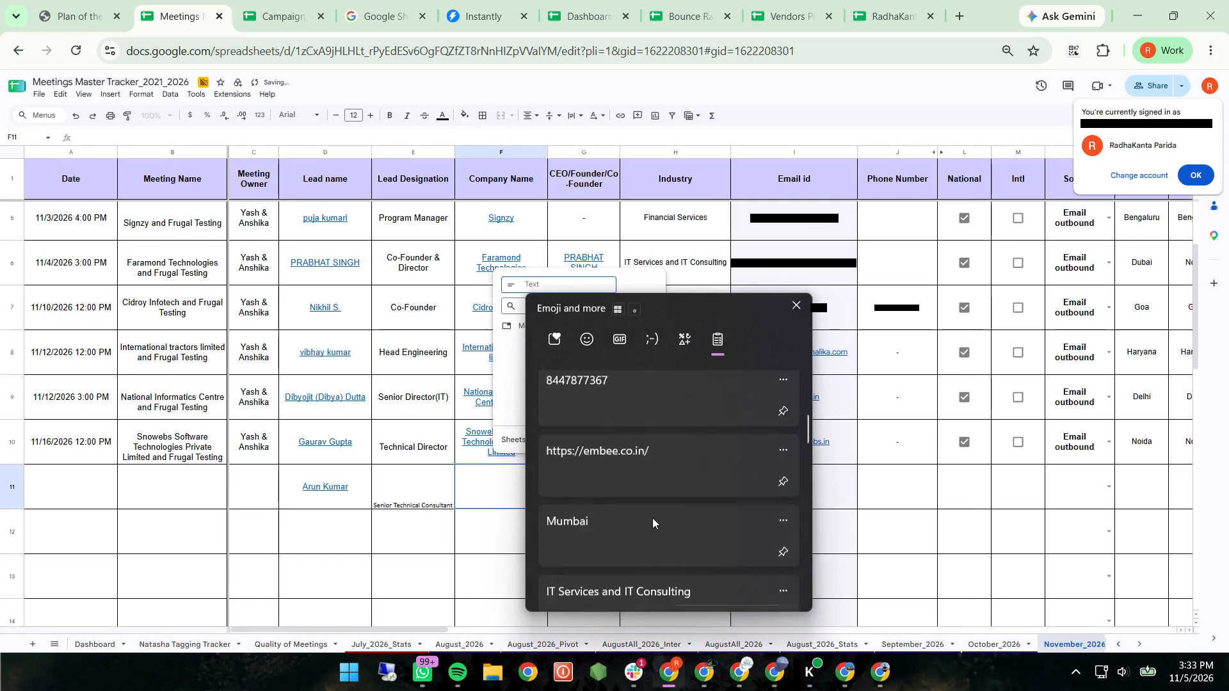
{"action": "scroll", "coordinate": [652, 518], "scroll_direction": "down", "scroll_amount": 5}
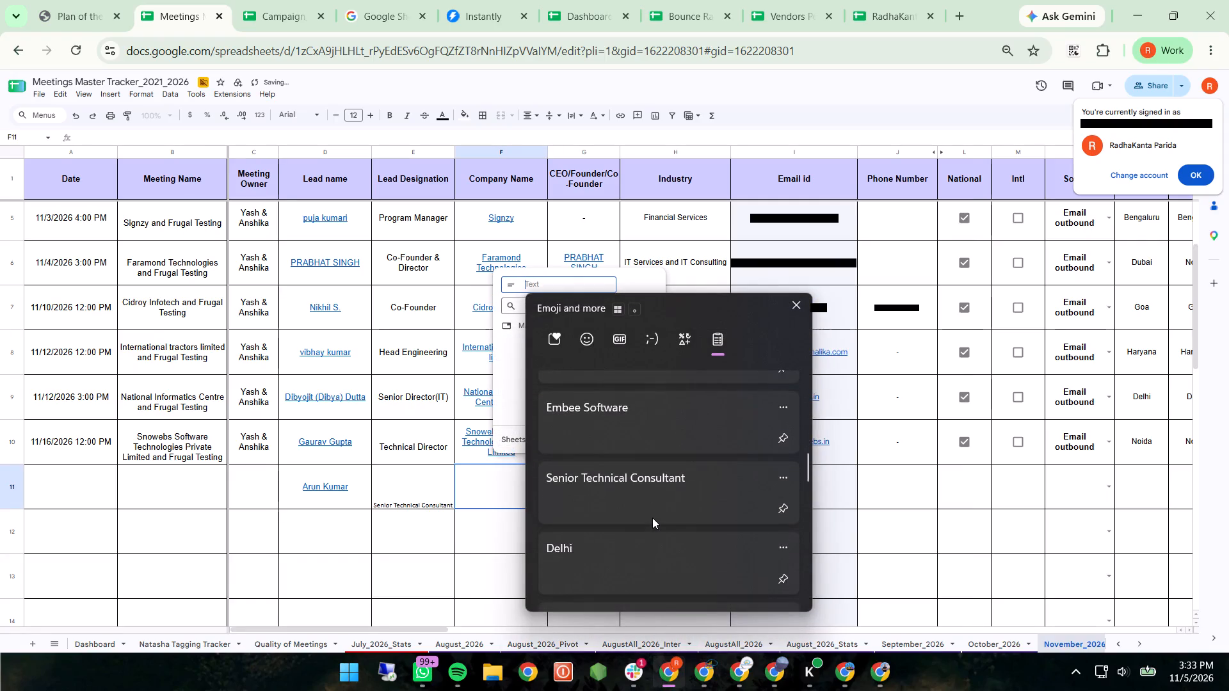
{"action": "scroll", "coordinate": [652, 518], "scroll_direction": "up", "scroll_amount": 1}
{"action": "left_click", "coordinate": [613, 520]}
{"action": "key", "text": "ctrl+v"}
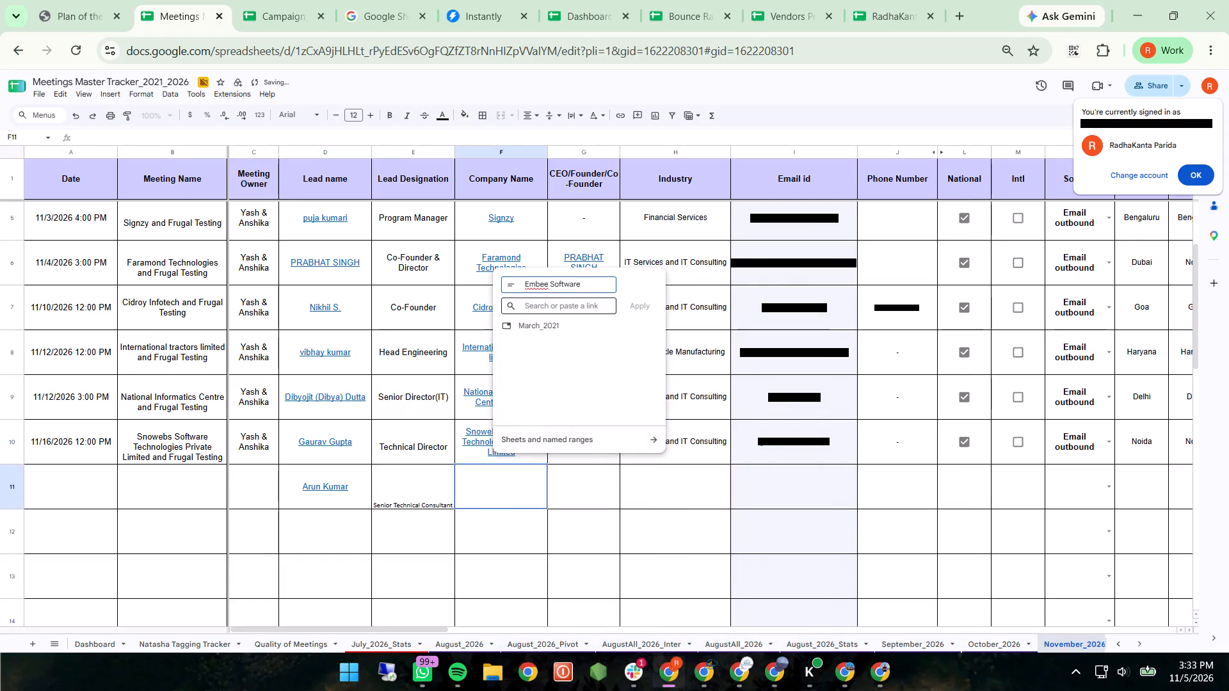
{"action": "left_click", "coordinate": [531, 308]}
{"action": "key", "text": "super+v"}
{"action": "scroll", "coordinate": [661, 568], "scroll_direction": "down", "scroll_amount": 2}
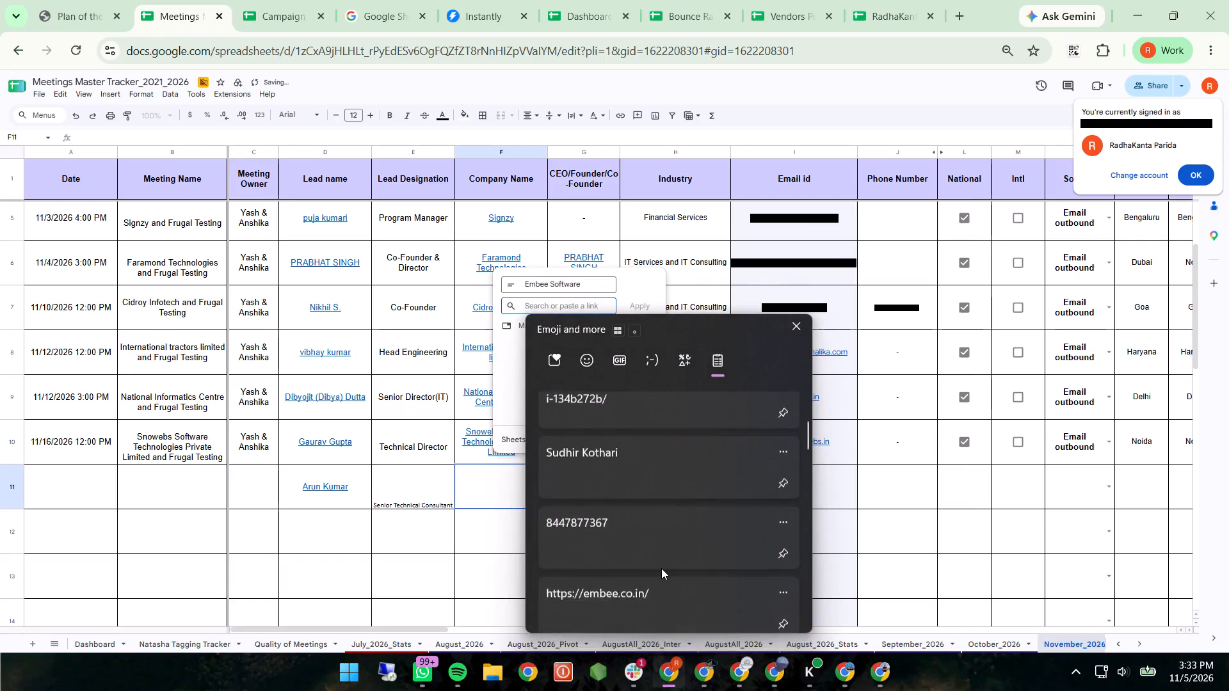
{"action": "scroll", "coordinate": [661, 568], "scroll_direction": "down", "scroll_amount": 3}
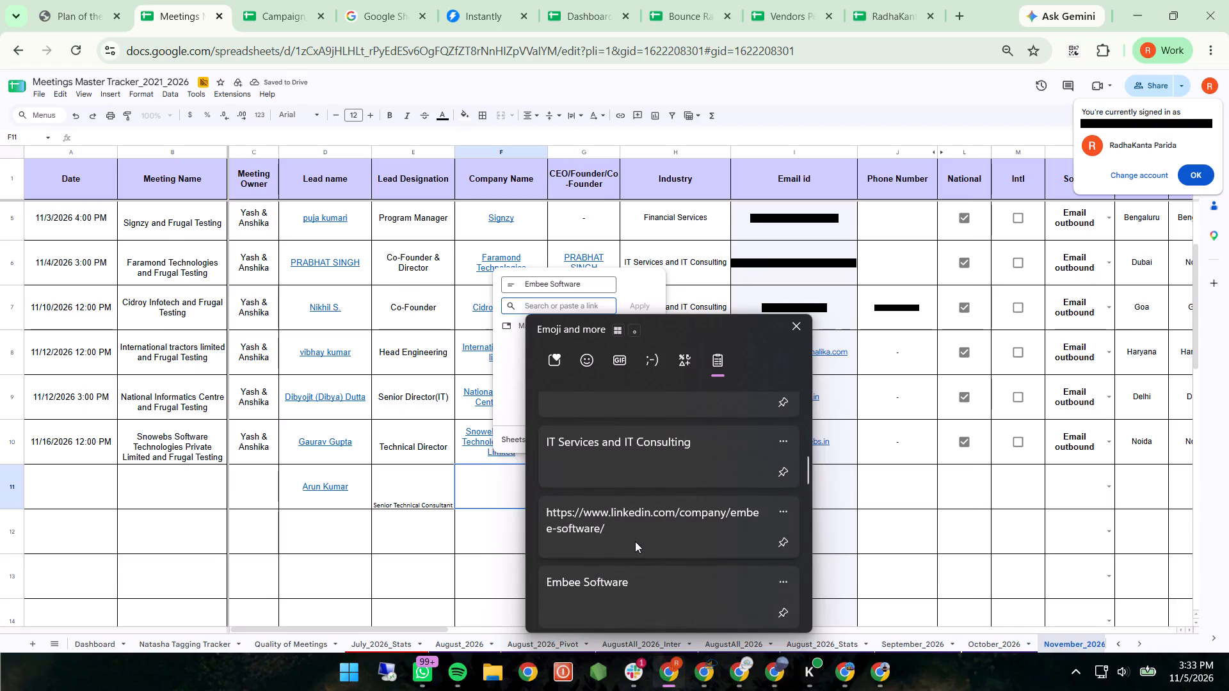
{"action": "left_click", "coordinate": [635, 541]}
{"action": "key", "text": "ctrl+v"}
{"action": "left_click", "coordinate": [648, 306]}
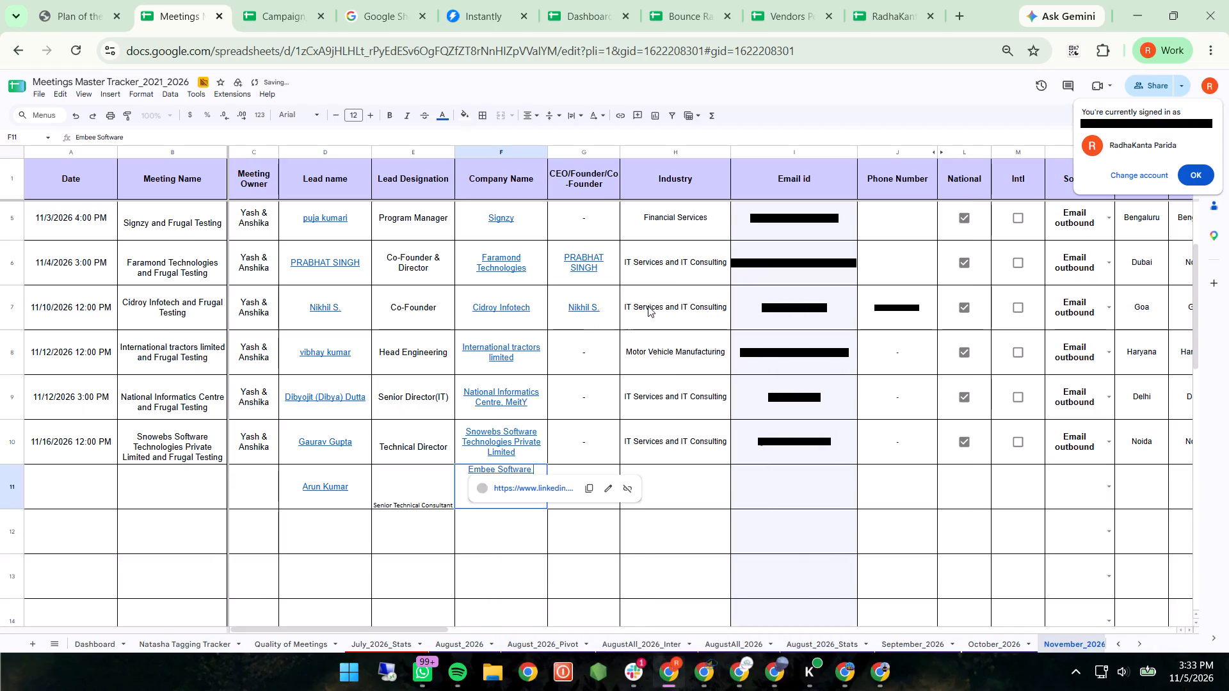
{"action": "left_click", "coordinate": [657, 494]}
{"action": "left_click", "coordinate": [534, 496]}
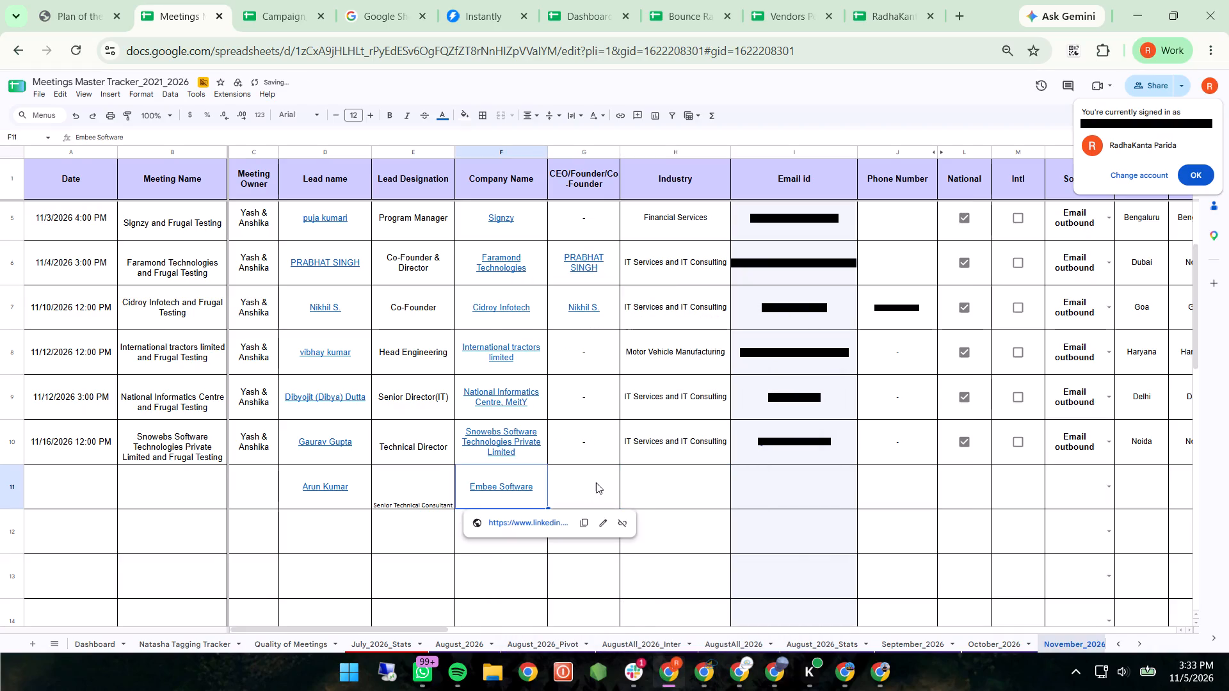
Insert the copied founder's name in row 11's CEO/Founder/Co-Founder cell, linked to that person's copied LinkedIn profile address.
{"action": "left_click", "coordinate": [596, 482]}
{"action": "key", "text": "ctrl+k"}
{"action": "key", "text": "super+v"}
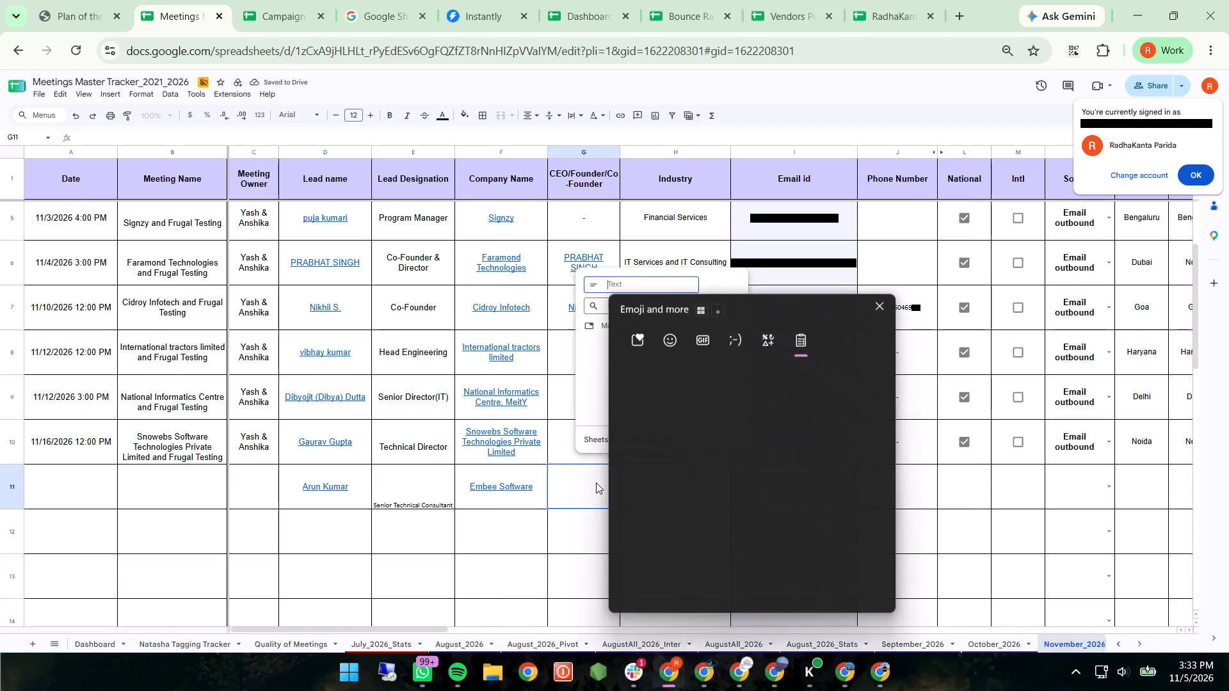
{"action": "scroll", "coordinate": [709, 532], "scroll_direction": "down", "scroll_amount": 2}
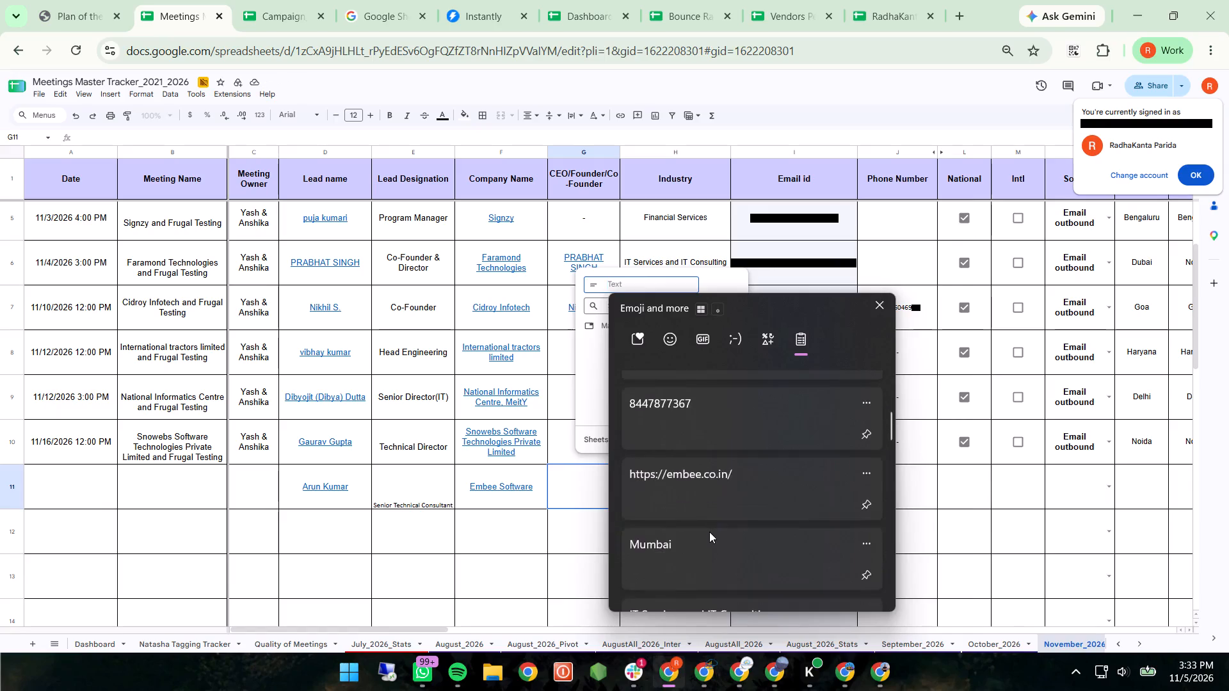
{"action": "scroll", "coordinate": [709, 532], "scroll_direction": "down", "scroll_amount": 1}
{"action": "scroll", "coordinate": [709, 532], "scroll_direction": "right", "scroll_amount": 1}
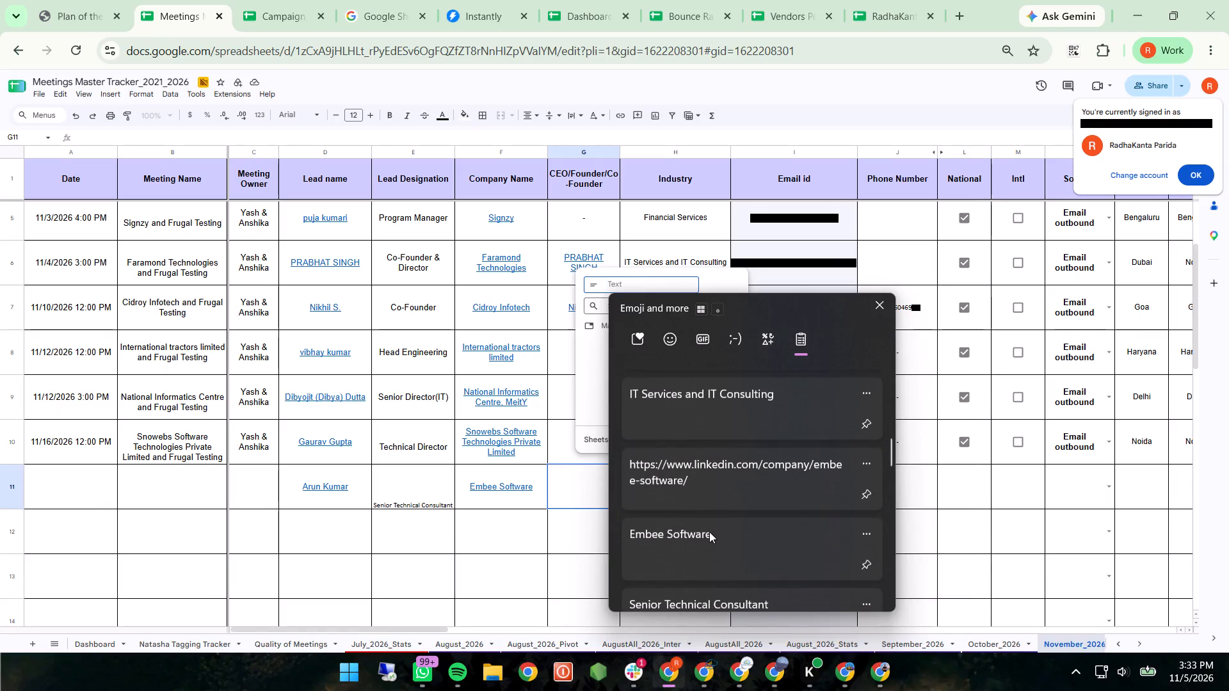
{"action": "scroll", "coordinate": [709, 532], "scroll_direction": "right", "scroll_amount": 1}
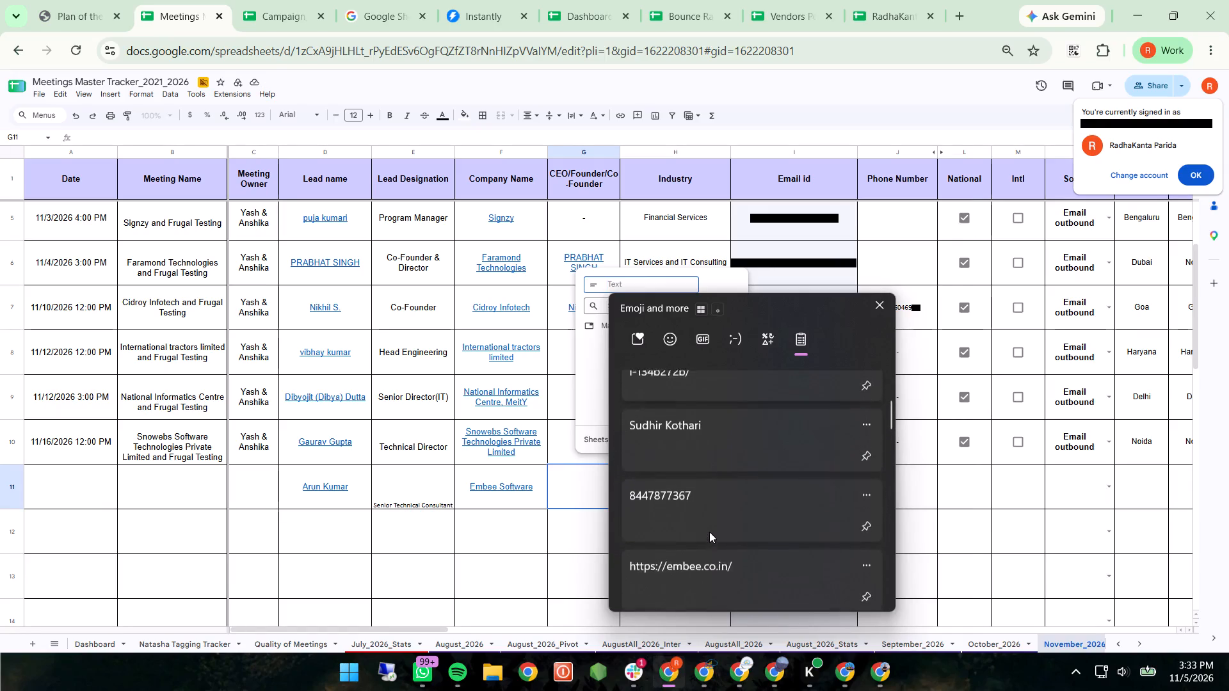
{"action": "scroll", "coordinate": [709, 532], "scroll_direction": "up", "scroll_amount": 5}
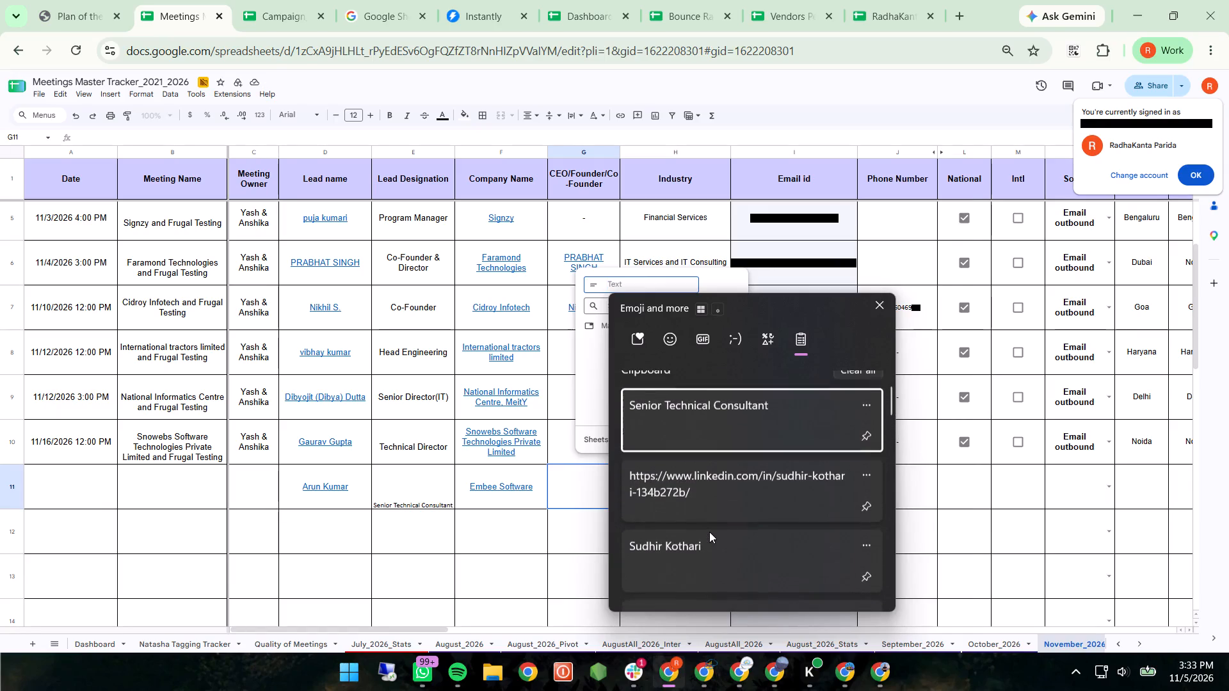
{"action": "left_click", "coordinate": [705, 541]}
{"action": "key", "text": "ctrl+v"}
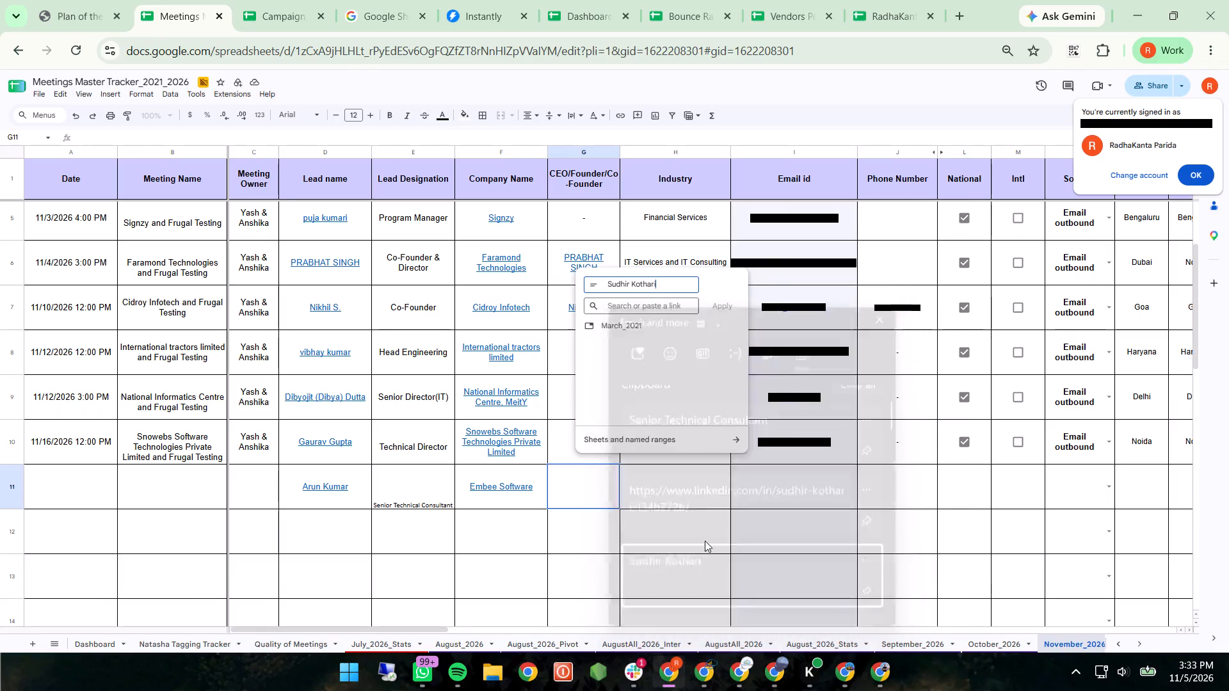
{"action": "left_click", "coordinate": [628, 303]}
{"action": "key", "text": "super+v"}
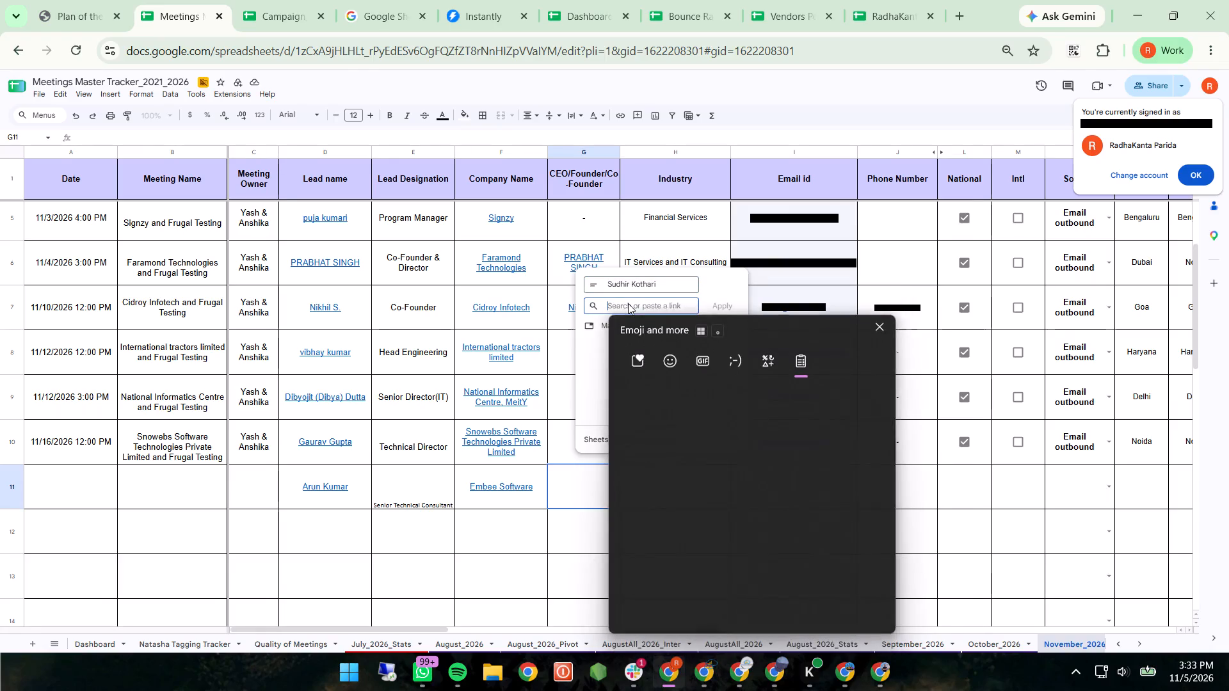
{"action": "scroll", "coordinate": [686, 434], "scroll_direction": "down", "scroll_amount": 2}
{"action": "scroll", "coordinate": [686, 434], "scroll_direction": "up", "scroll_amount": 1}
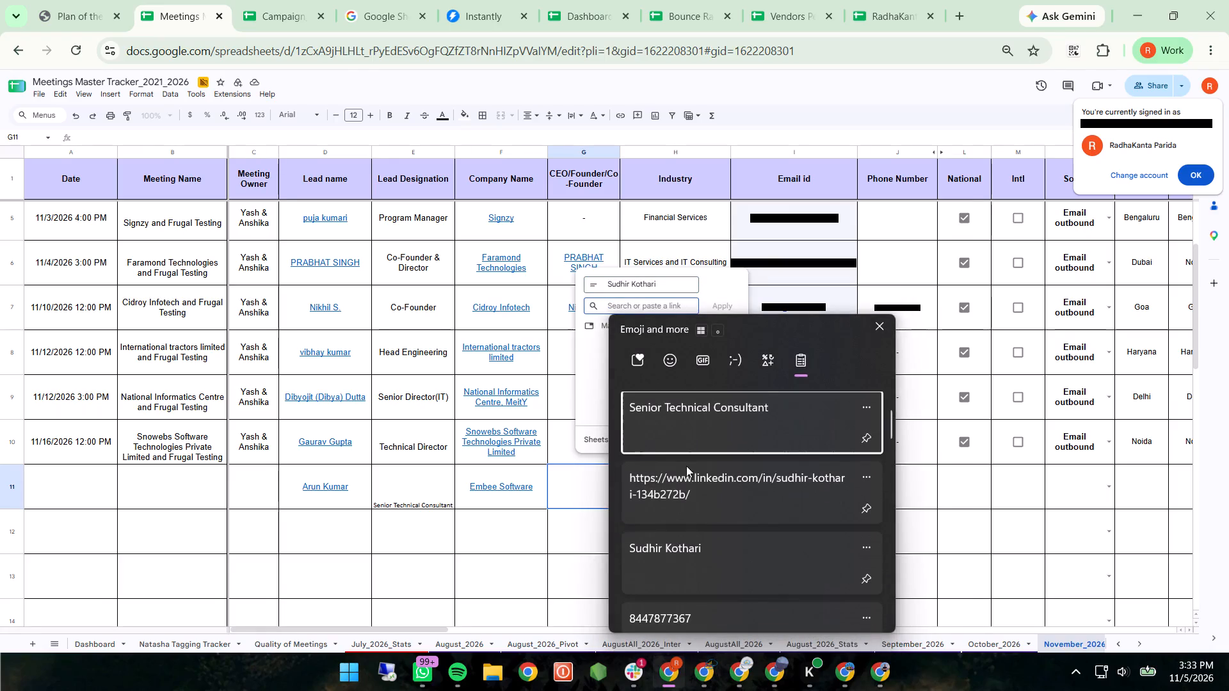
{"action": "left_click", "coordinate": [686, 472]}
{"action": "key", "text": "ctrl+v"}
{"action": "left_click", "coordinate": [721, 307]}
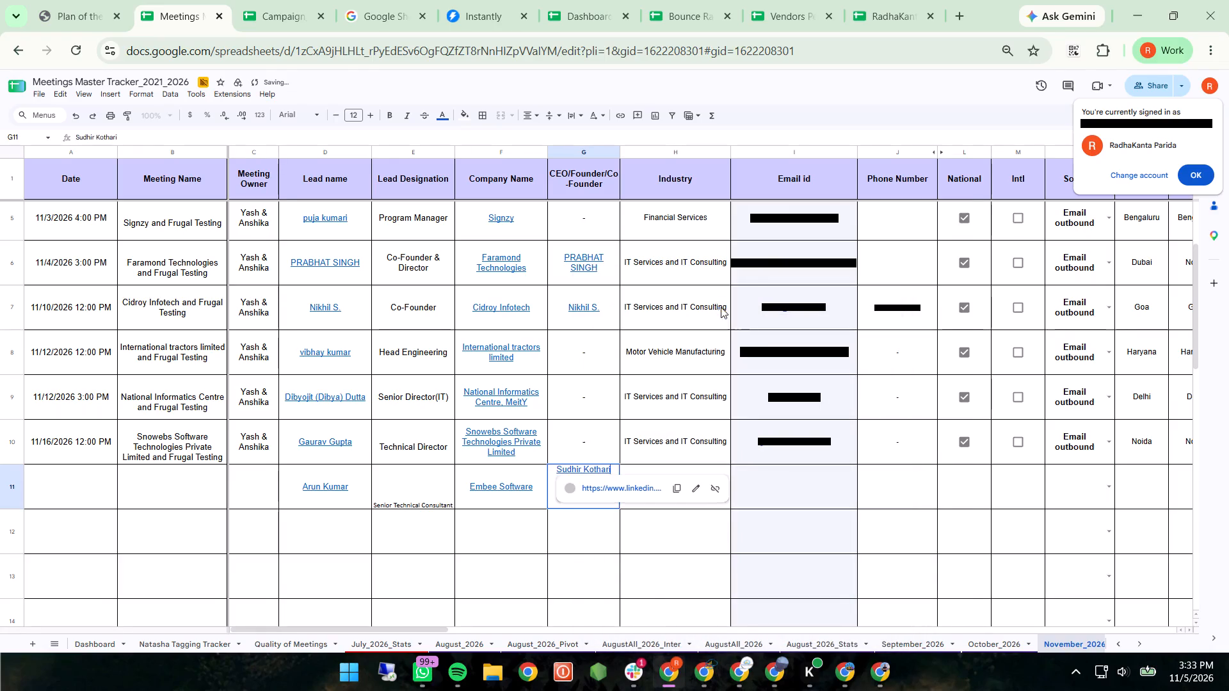
{"action": "left_click", "coordinate": [761, 486]}
Enter the copied text "IT Services and IT Consulting" in row 11's Industry cell.
{"action": "left_click", "coordinate": [668, 494]}
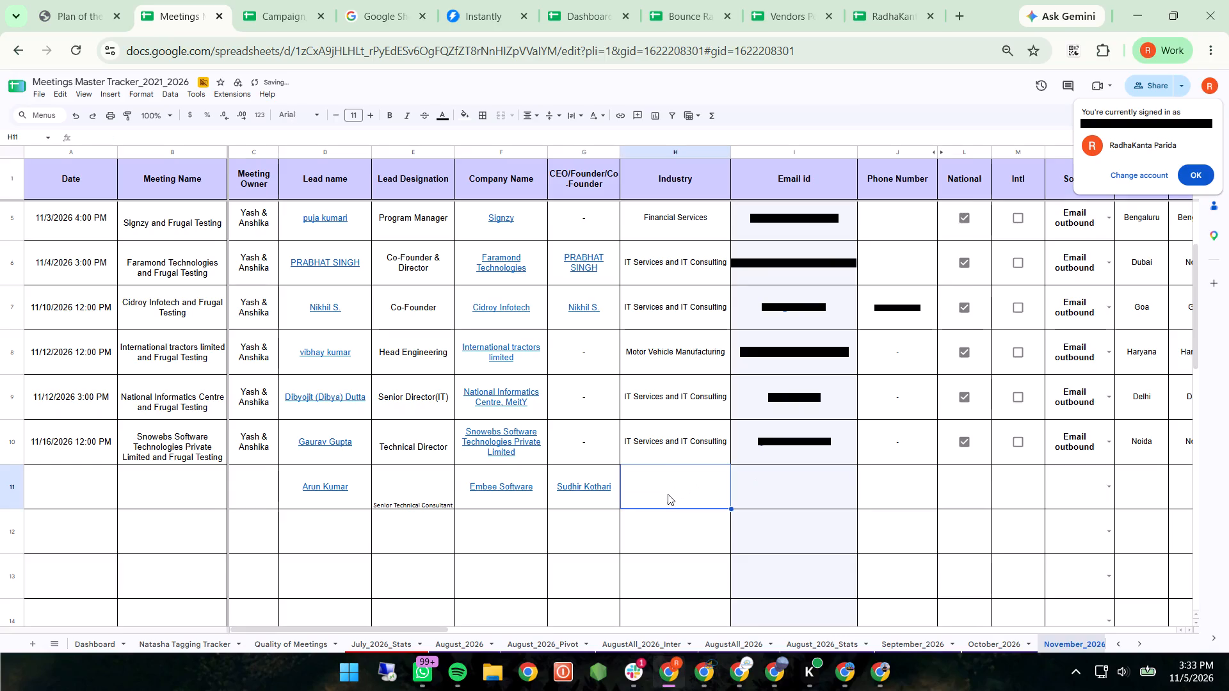
{"action": "key", "text": "super+v"}
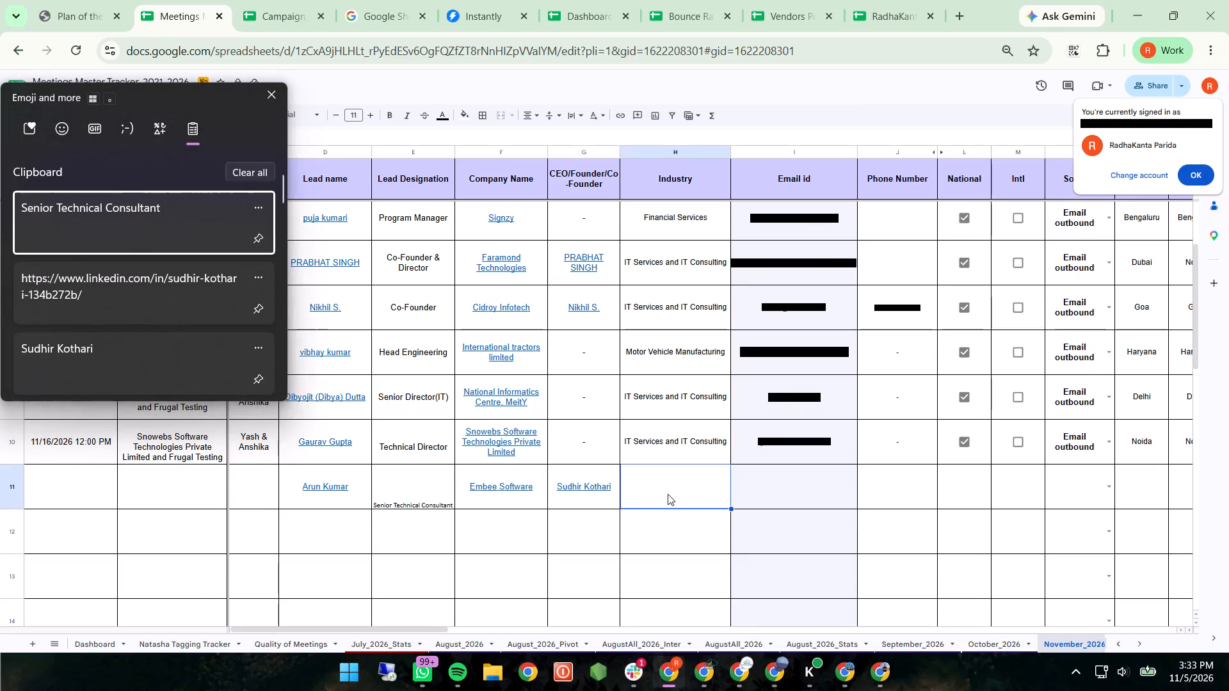
{"action": "scroll", "coordinate": [142, 297], "scroll_direction": "down", "scroll_amount": 2}
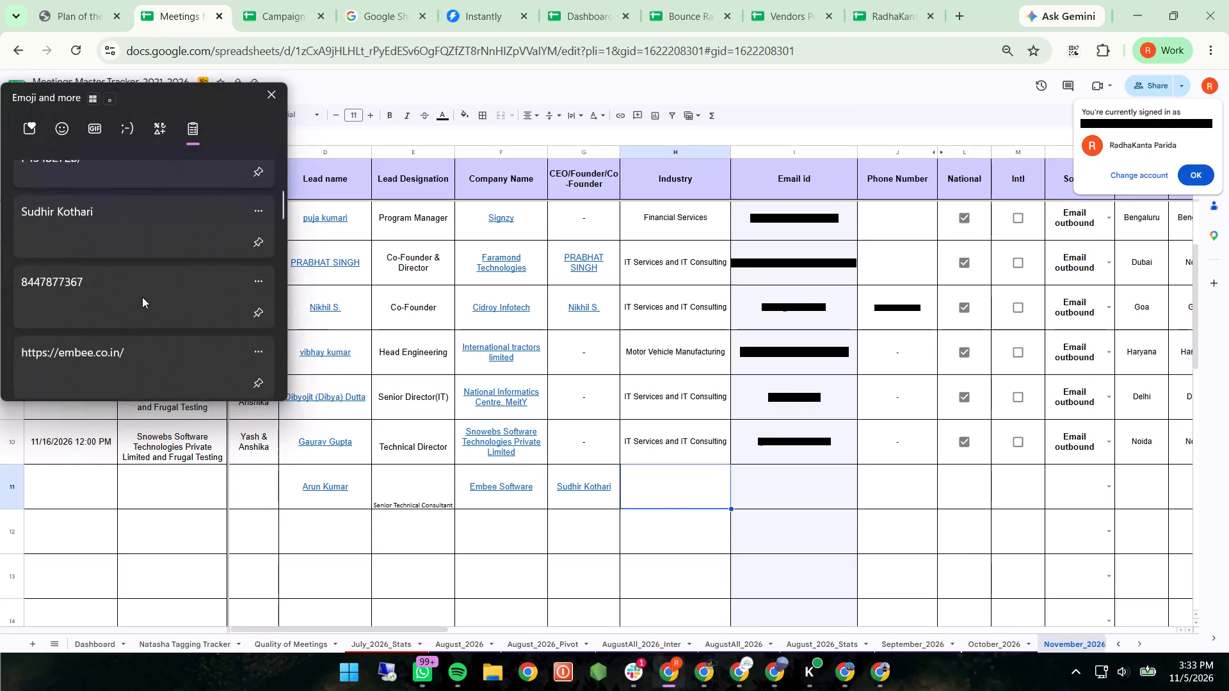
{"action": "scroll", "coordinate": [142, 297], "scroll_direction": "down", "scroll_amount": 1}
{"action": "left_click", "coordinate": [149, 326]}
{"action": "key", "text": "ctrl+v"}
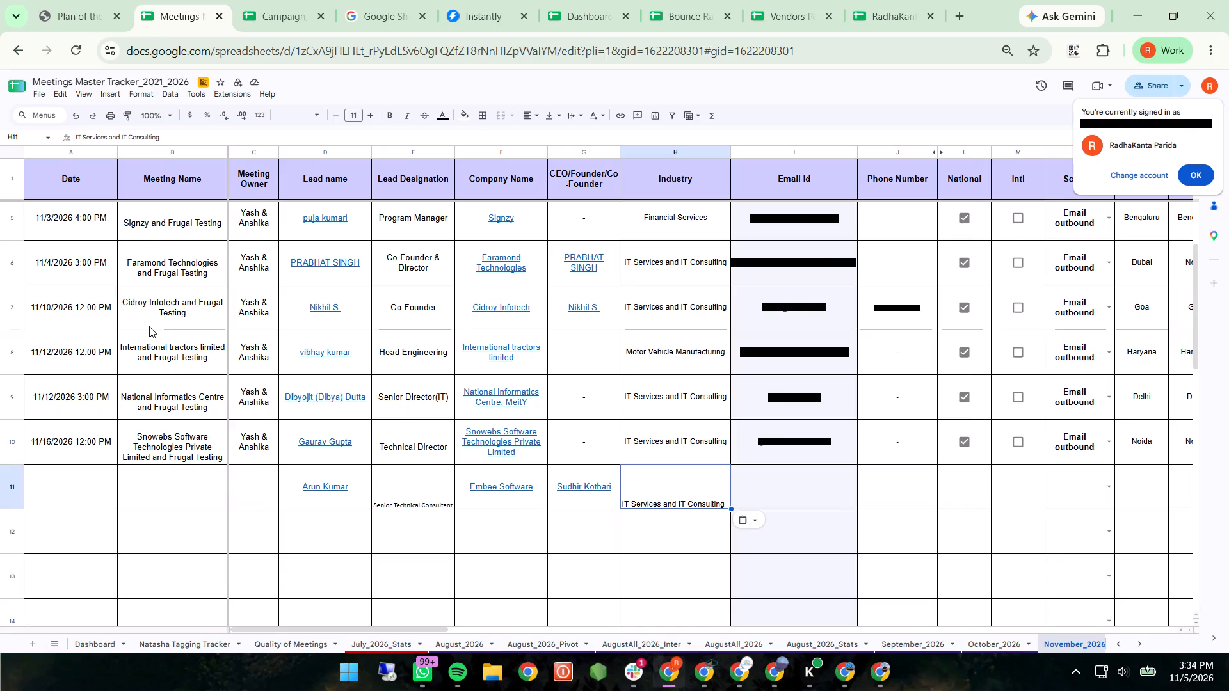
Enter the lead's copied e-mail address from the clipboard history in row 11's Email id cell.
{"action": "left_click", "coordinate": [753, 491]}
{"action": "key", "text": "super+v"}
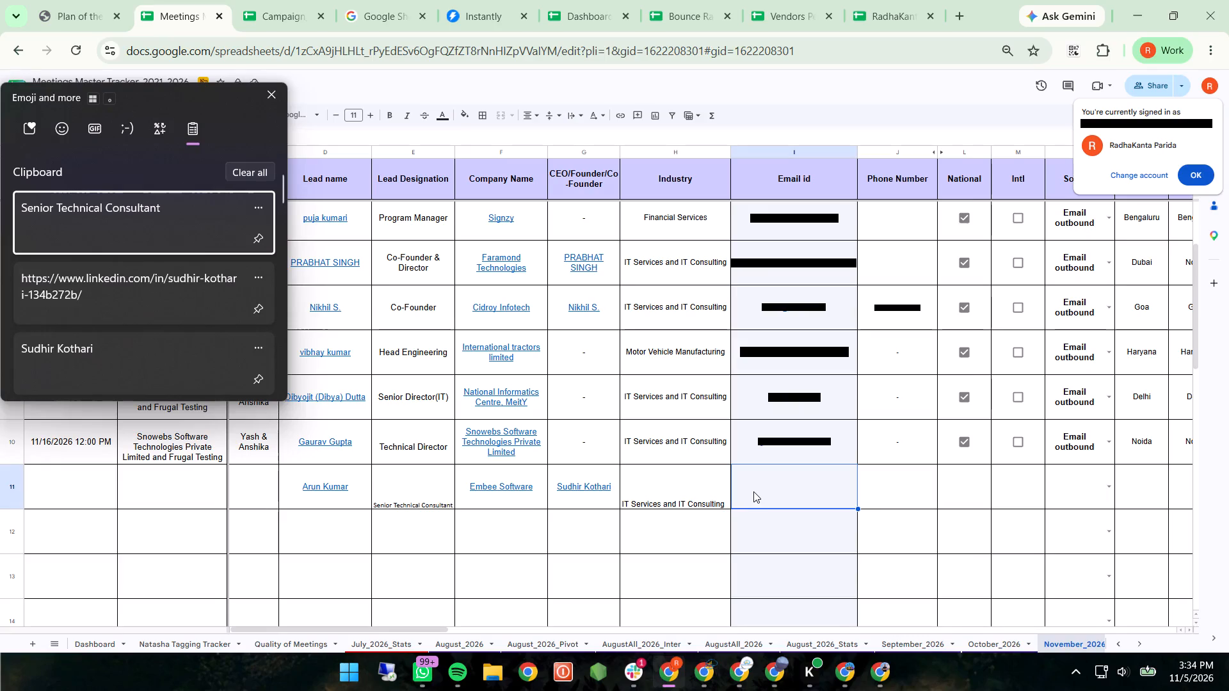
{"action": "scroll", "coordinate": [151, 337], "scroll_direction": "down", "scroll_amount": 4}
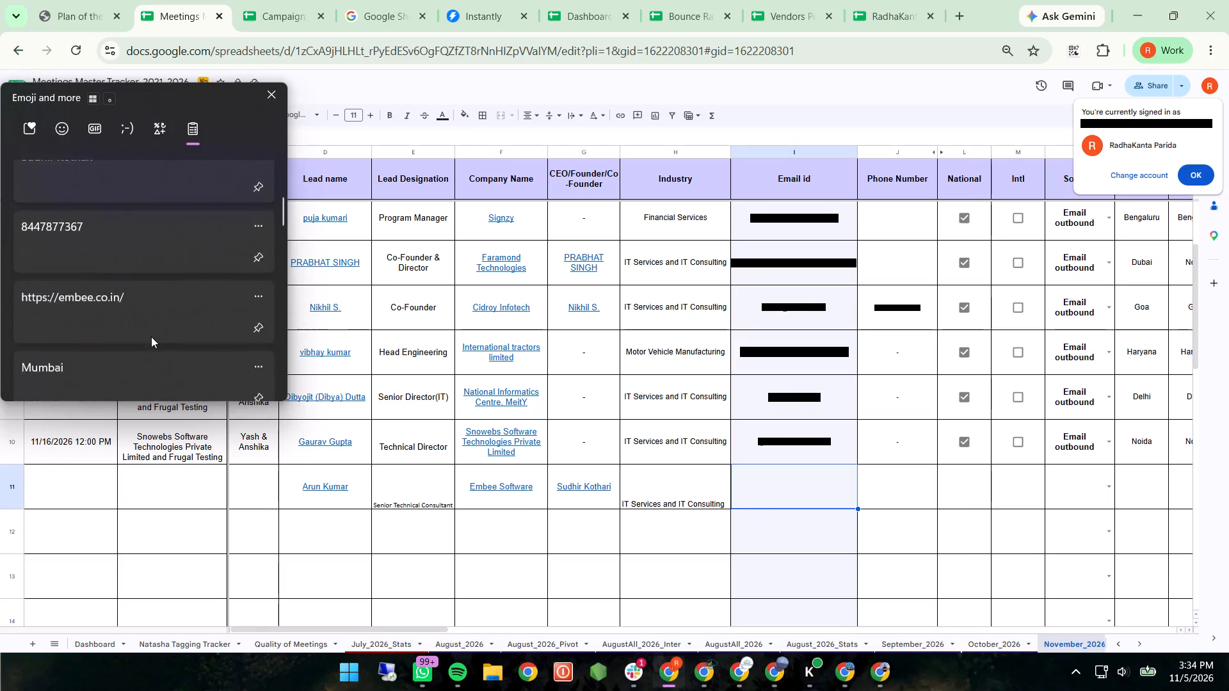
{"action": "scroll", "coordinate": [151, 337], "scroll_direction": "down", "scroll_amount": 5}
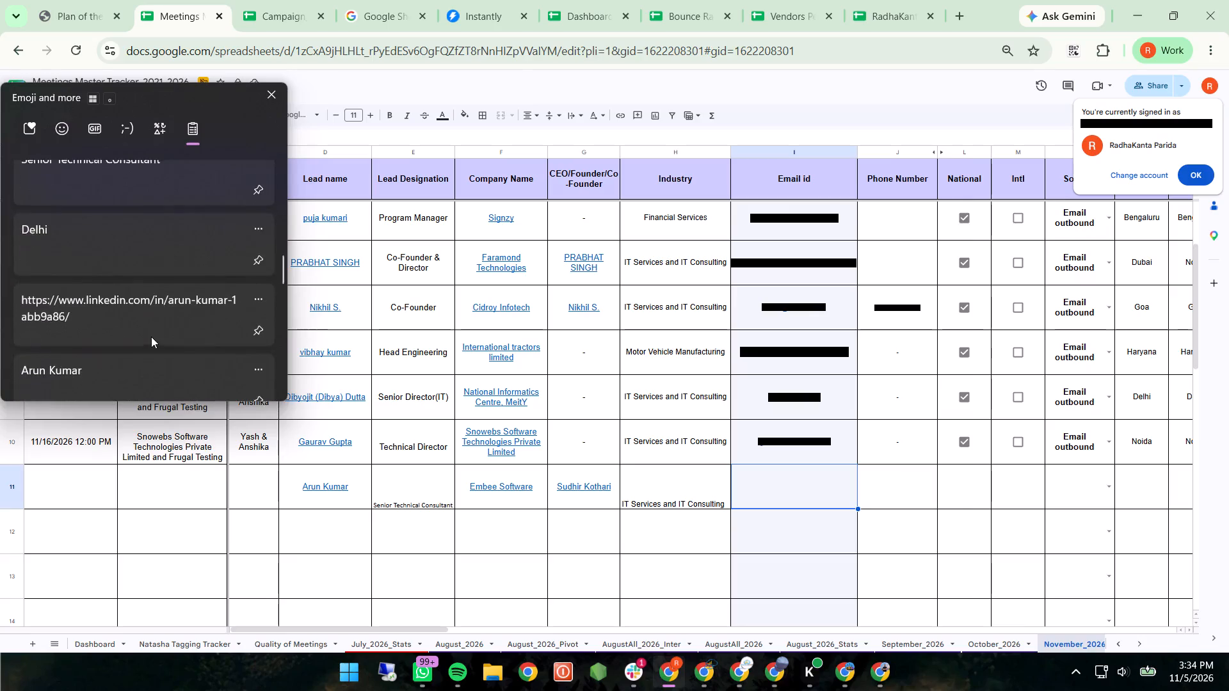
{"action": "scroll", "coordinate": [151, 337], "scroll_direction": "down", "scroll_amount": 2}
{"action": "left_click", "coordinate": [151, 337]}
{"action": "key", "text": "ctrl+v"}
Copy row 10's National, Intl and Sources cells into row 11, giving National checked, Intl unchecked and Email outbound.
{"action": "scroll", "coordinate": [488, 454], "scroll_direction": "left", "scroll_amount": 1}
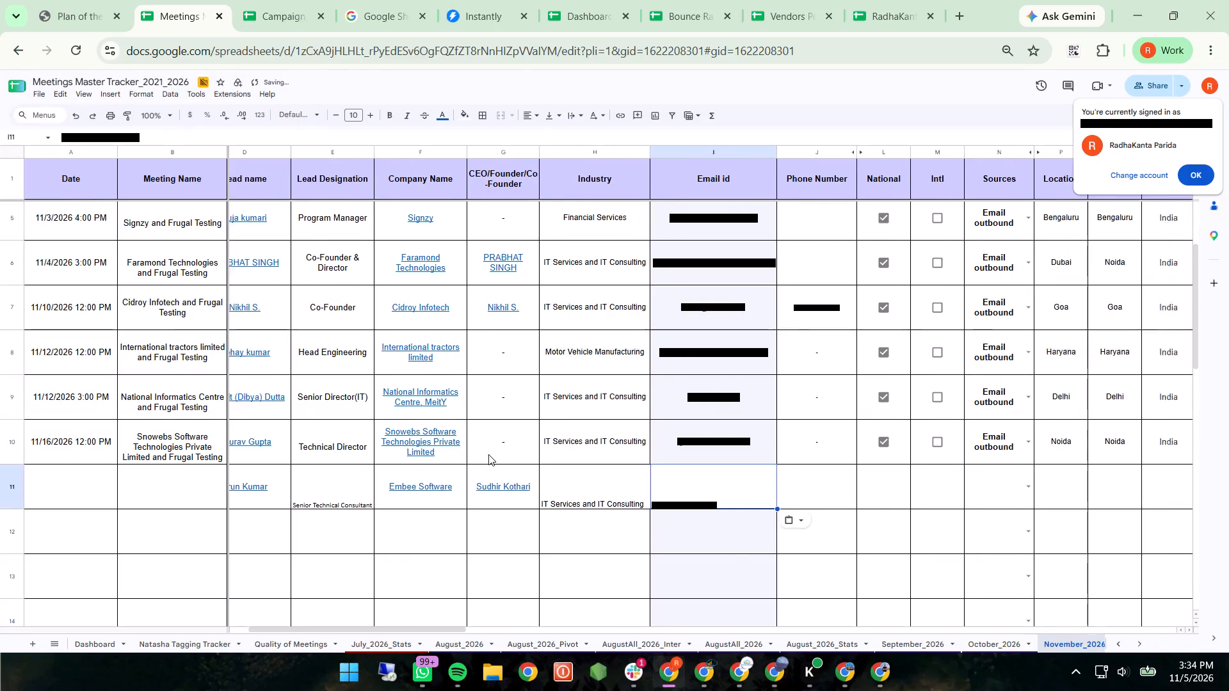
{"action": "scroll", "coordinate": [488, 454], "scroll_direction": "left", "scroll_amount": 4}
{"action": "left_click", "coordinate": [499, 460]}
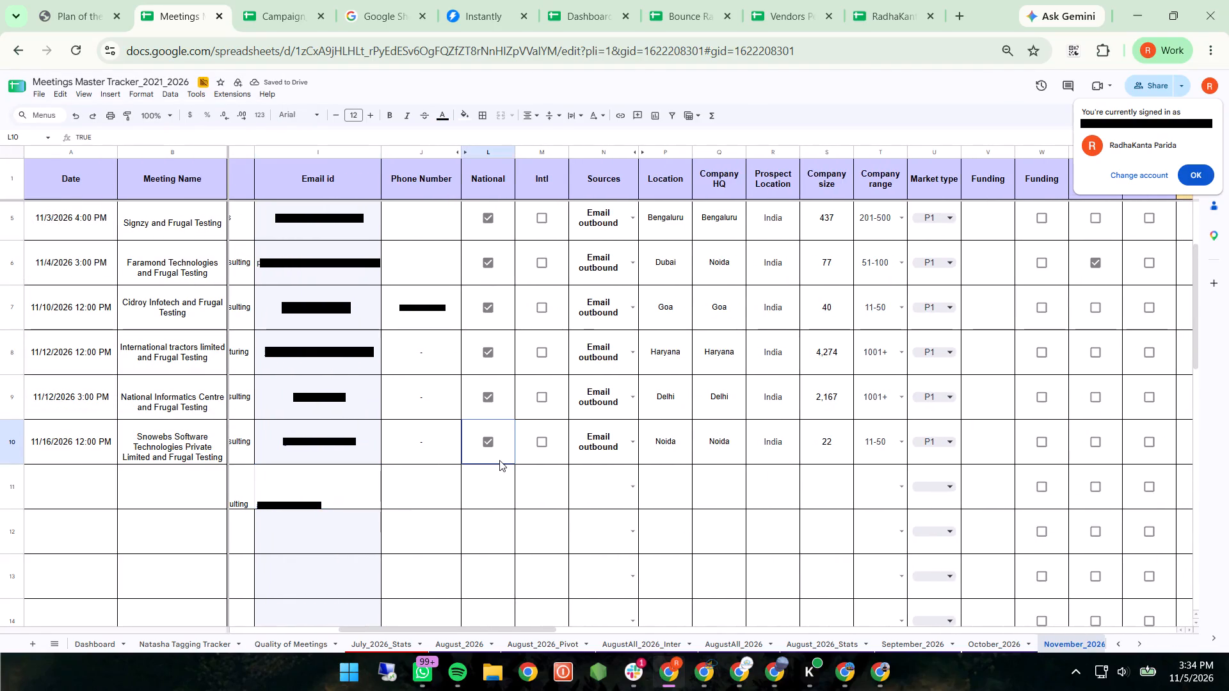
{"action": "key", "text": "shift+Right"}
{"action": "key", "text": "shift+Right"}
{"action": "key", "text": "ctrl+c"}
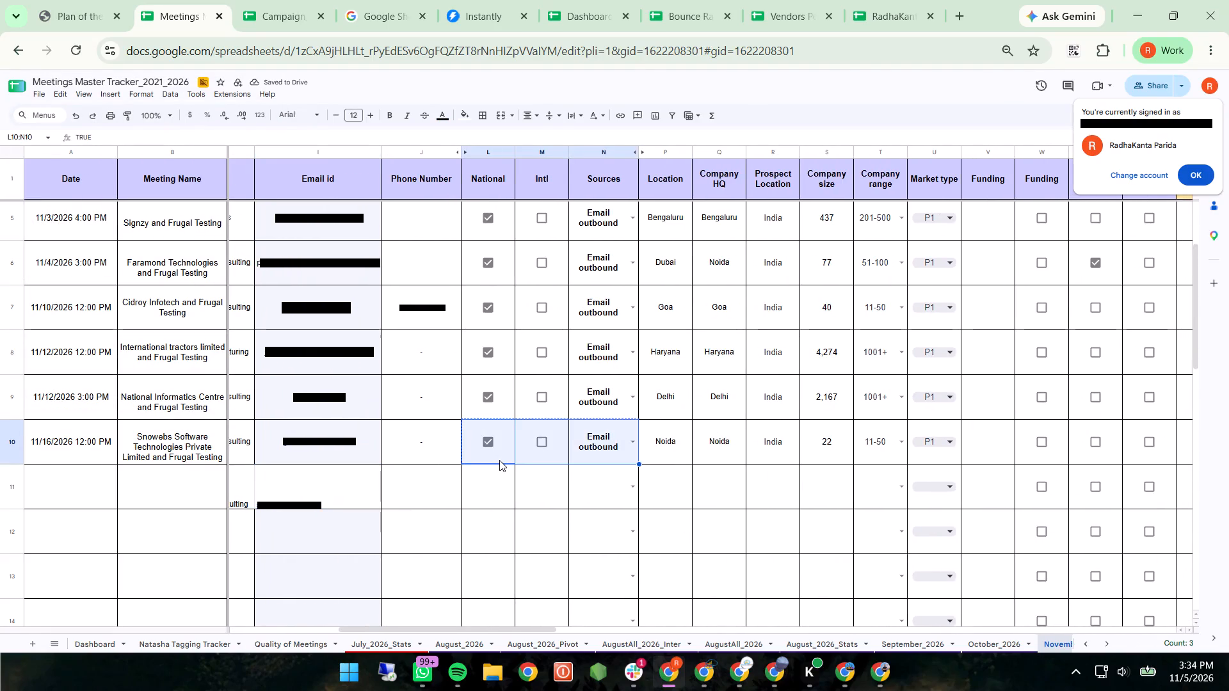
{"action": "key", "text": "Down"}
{"action": "key", "text": "ctrl+v"}
Copy "Delhi" from row 9's Location cell into row 11's Location cell.
{"action": "left_click", "coordinate": [672, 407]}
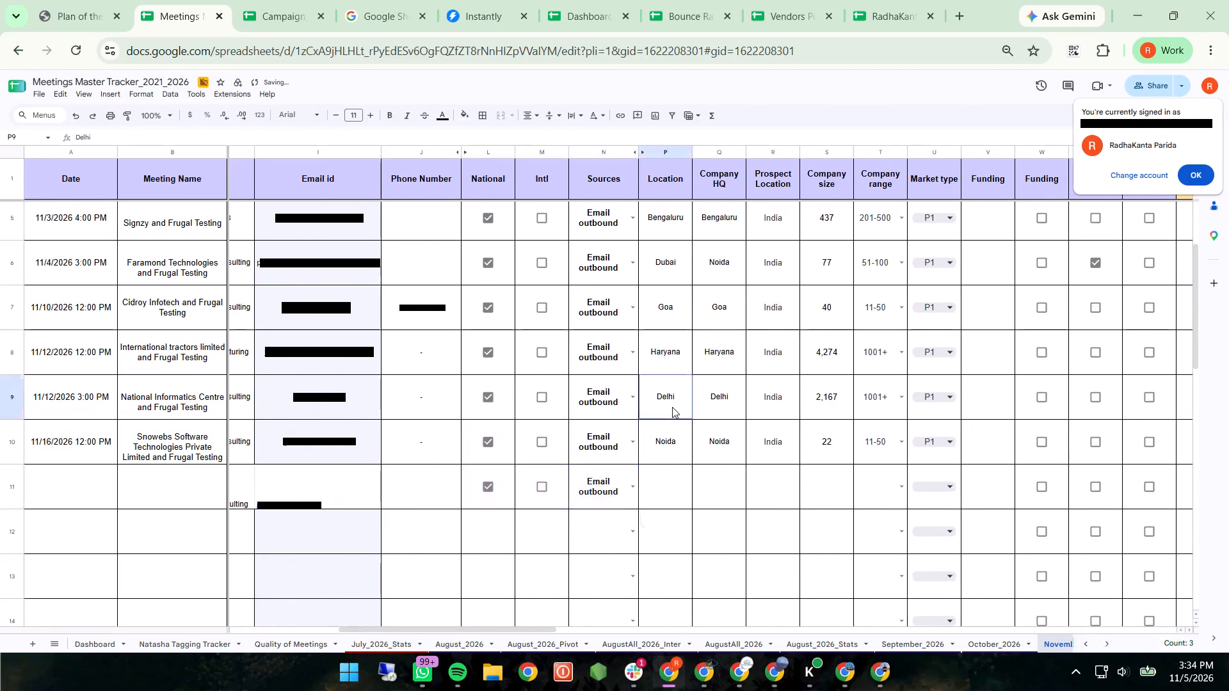
{"action": "key", "text": "ctrl+c"}
{"action": "left_click", "coordinate": [664, 478]}
{"action": "key", "text": "ctrl+v"}
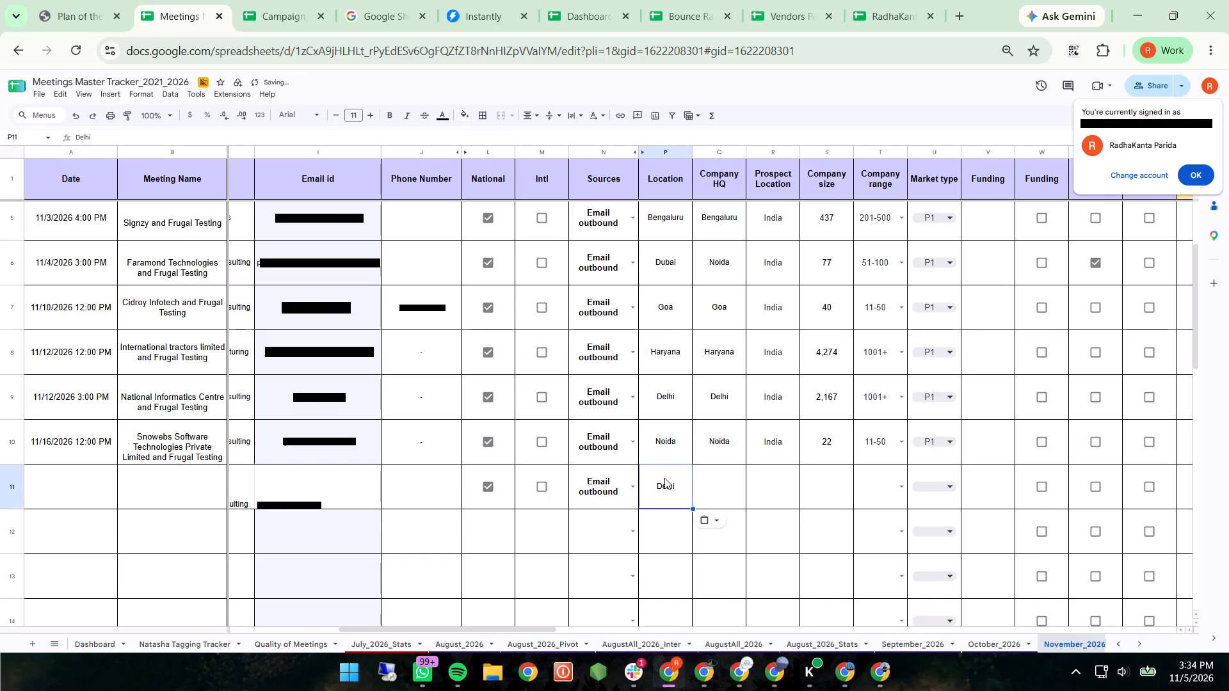
Enter the copied text "Mumbai" from the clipboard history in row 11's Company HQ cell.
{"action": "left_click", "coordinate": [706, 489]}
{"action": "key", "text": "super+v"}
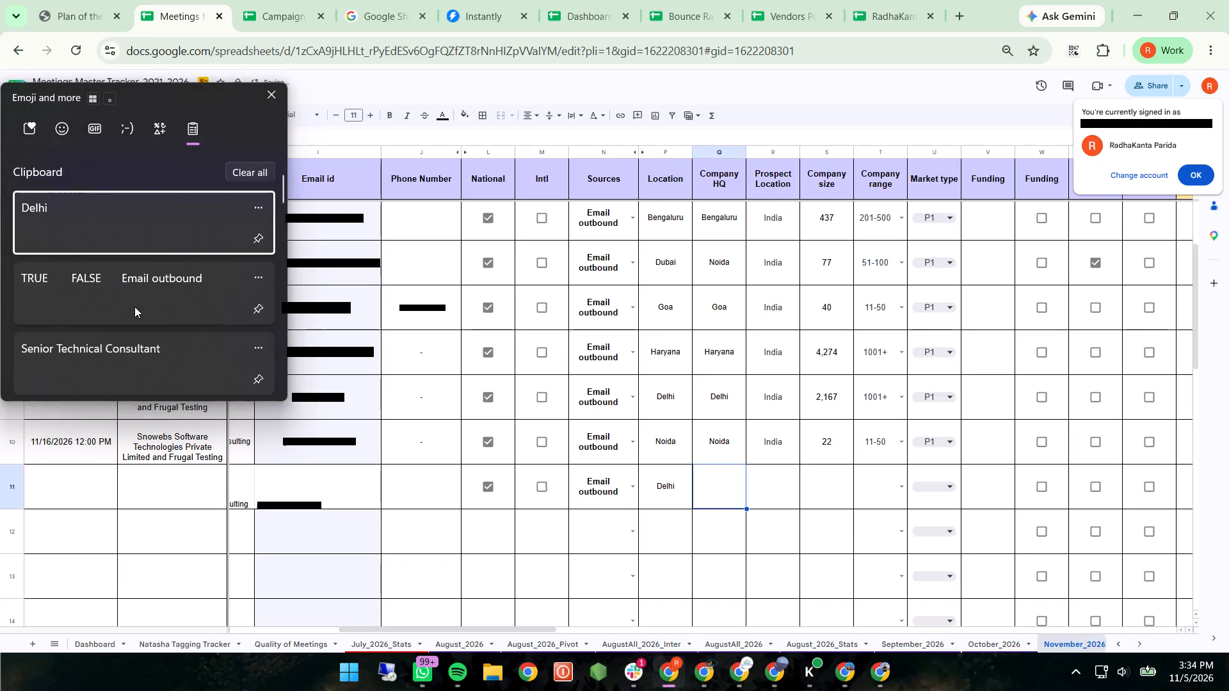
{"action": "scroll", "coordinate": [134, 306], "scroll_direction": "down", "scroll_amount": 4}
{"action": "left_click", "coordinate": [134, 306]}
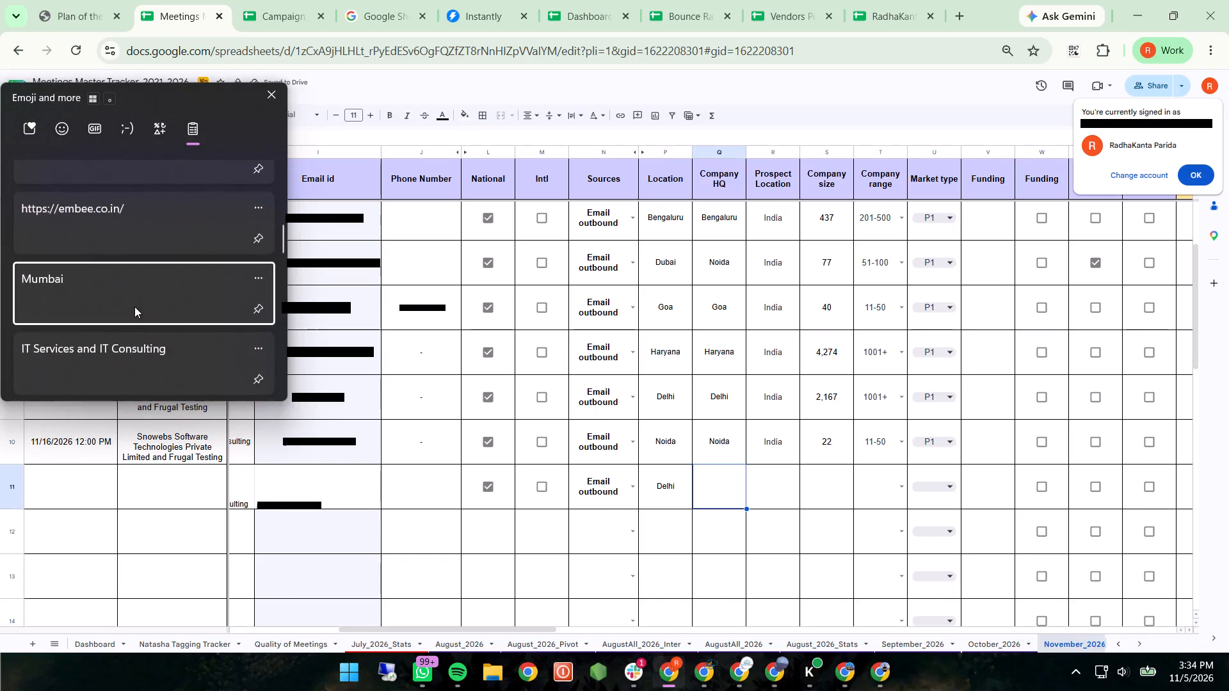
{"action": "key", "text": "ctrl+v"}
Copy "India" from row 10's Prospect Location cell into row 11.
{"action": "left_click", "coordinate": [761, 447]}
{"action": "key", "text": "ctrl+c"}
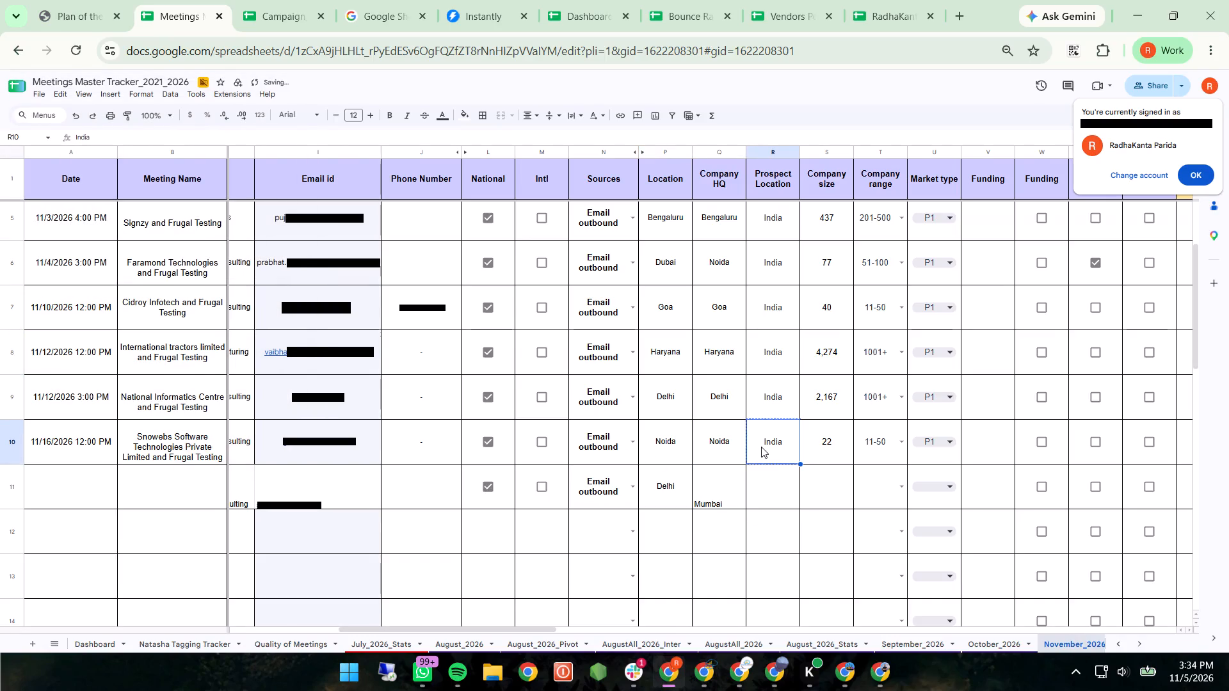
{"action": "key", "text": "Down"}
{"action": "key", "text": "ctrl+v"}
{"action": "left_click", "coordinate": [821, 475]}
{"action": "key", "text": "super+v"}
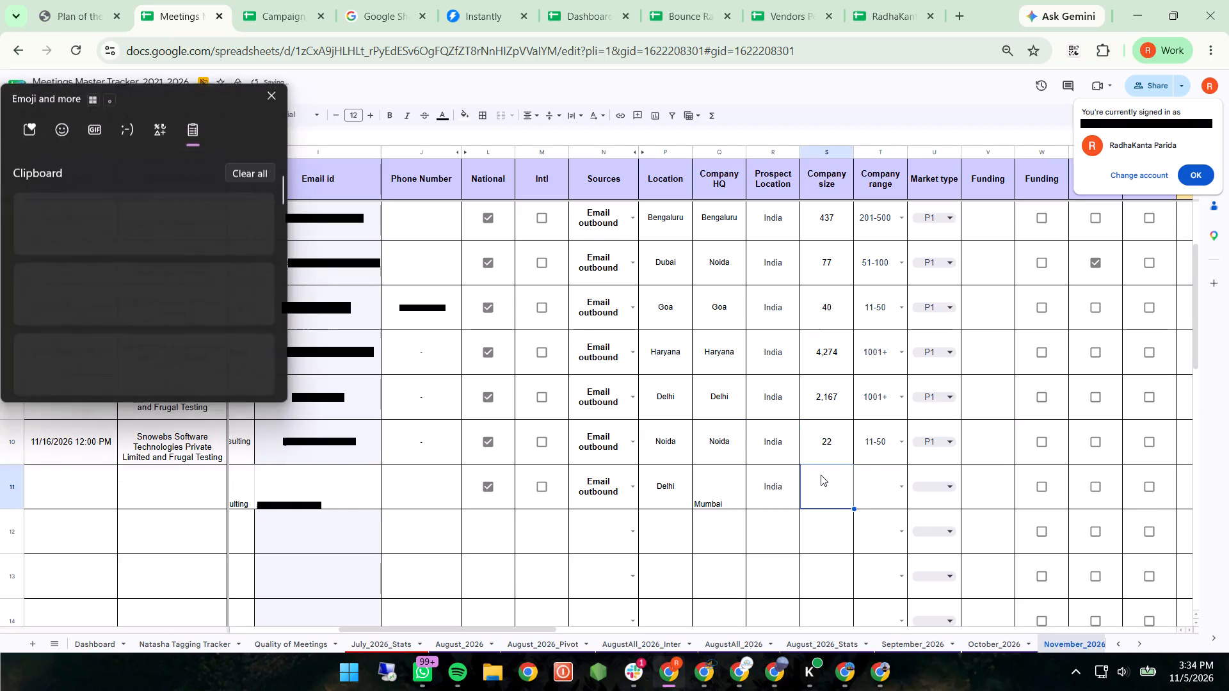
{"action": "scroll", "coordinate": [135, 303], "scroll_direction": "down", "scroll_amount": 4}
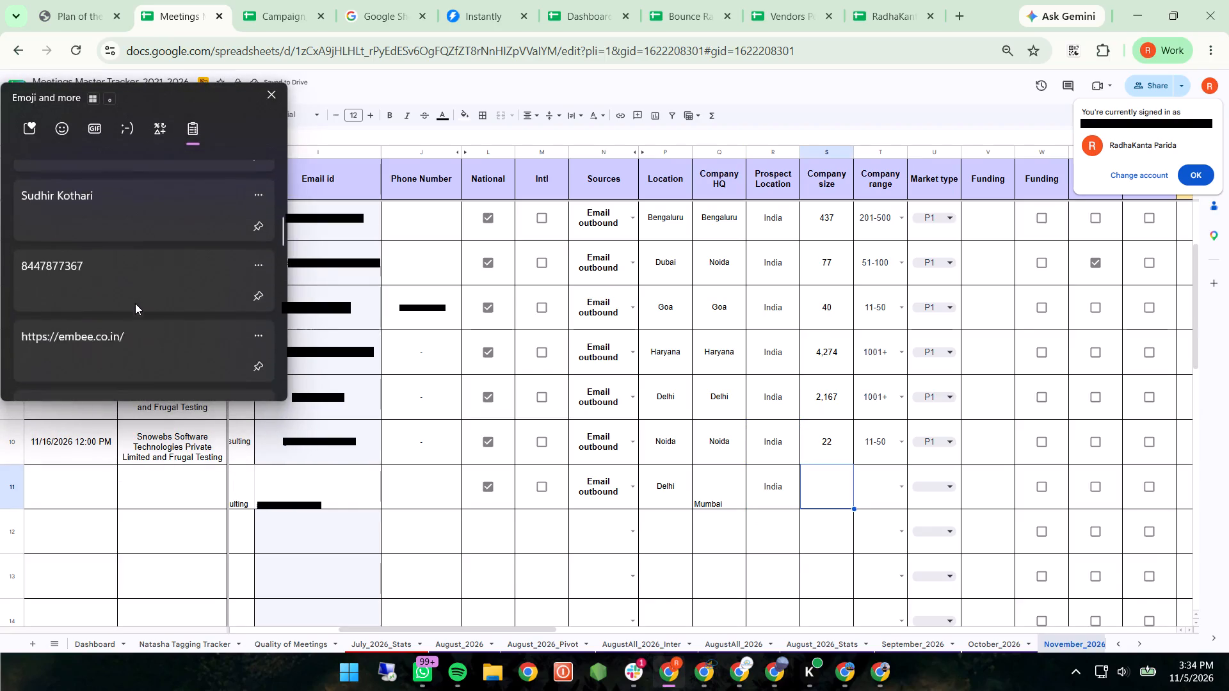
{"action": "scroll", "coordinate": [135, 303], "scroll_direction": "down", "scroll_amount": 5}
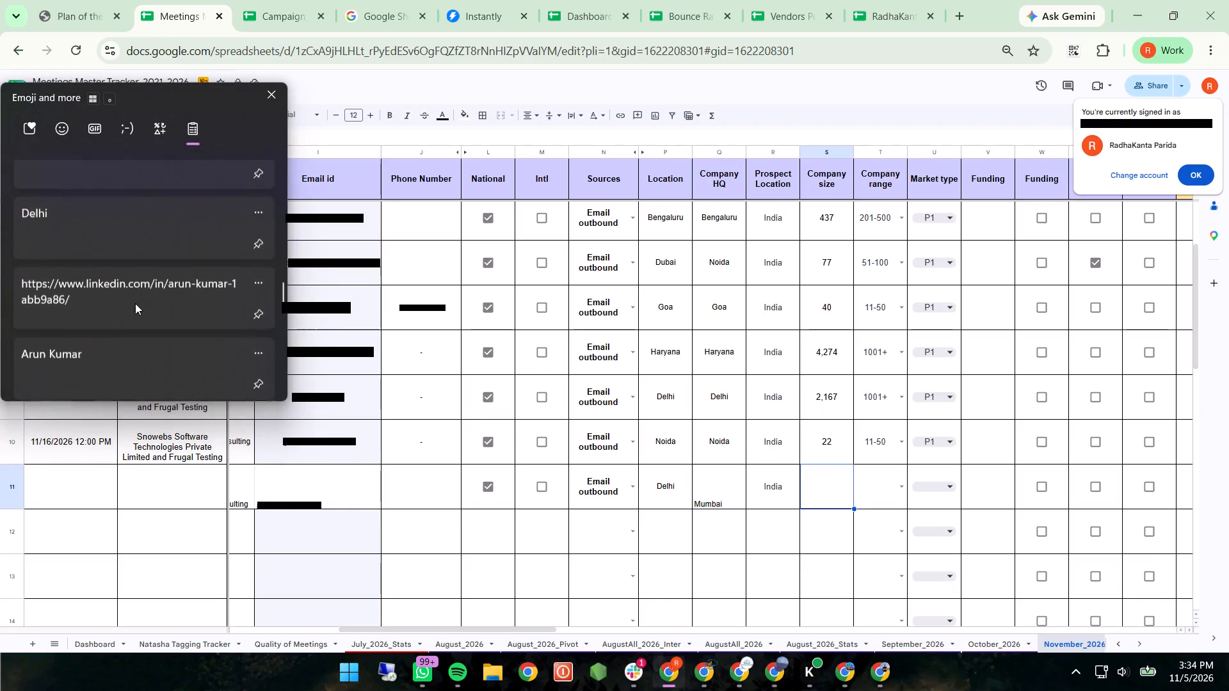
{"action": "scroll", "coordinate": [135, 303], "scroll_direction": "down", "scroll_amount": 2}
Enter the lead's copied phone number from the clipboard history in row 11's Phone Number cell.
{"action": "double_click", "coordinate": [391, 486]}
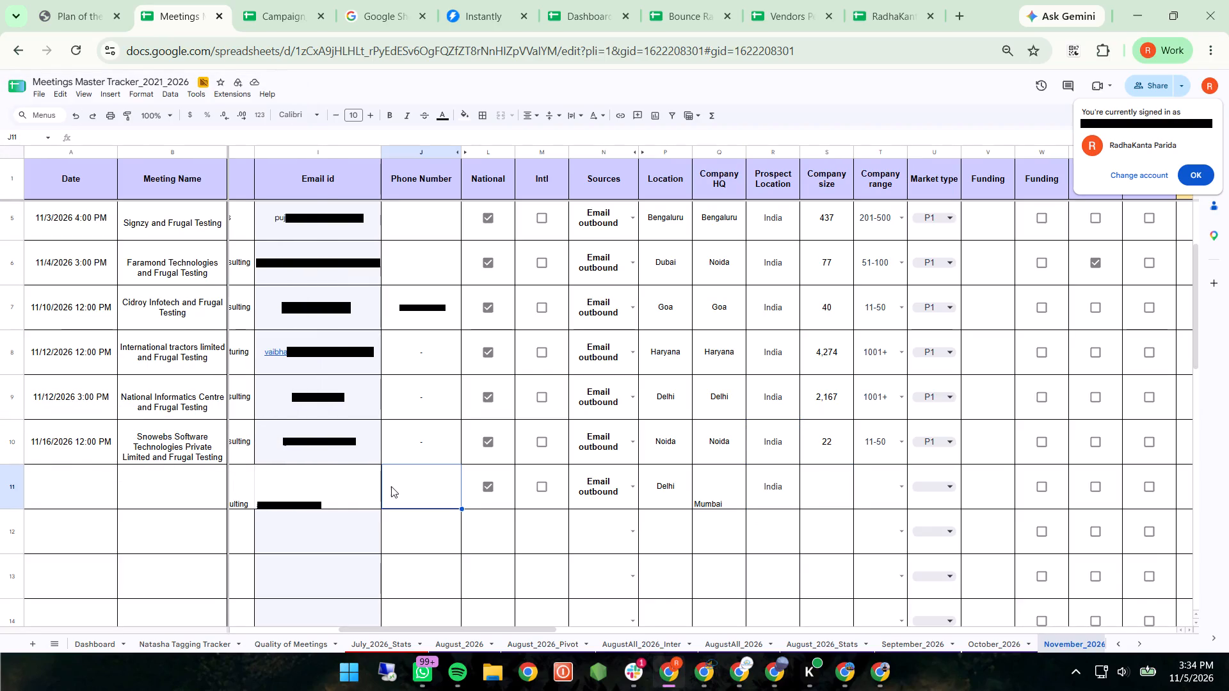
{"action": "key", "text": "super+v"}
{"action": "scroll", "coordinate": [169, 349], "scroll_direction": "down", "scroll_amount": 2}
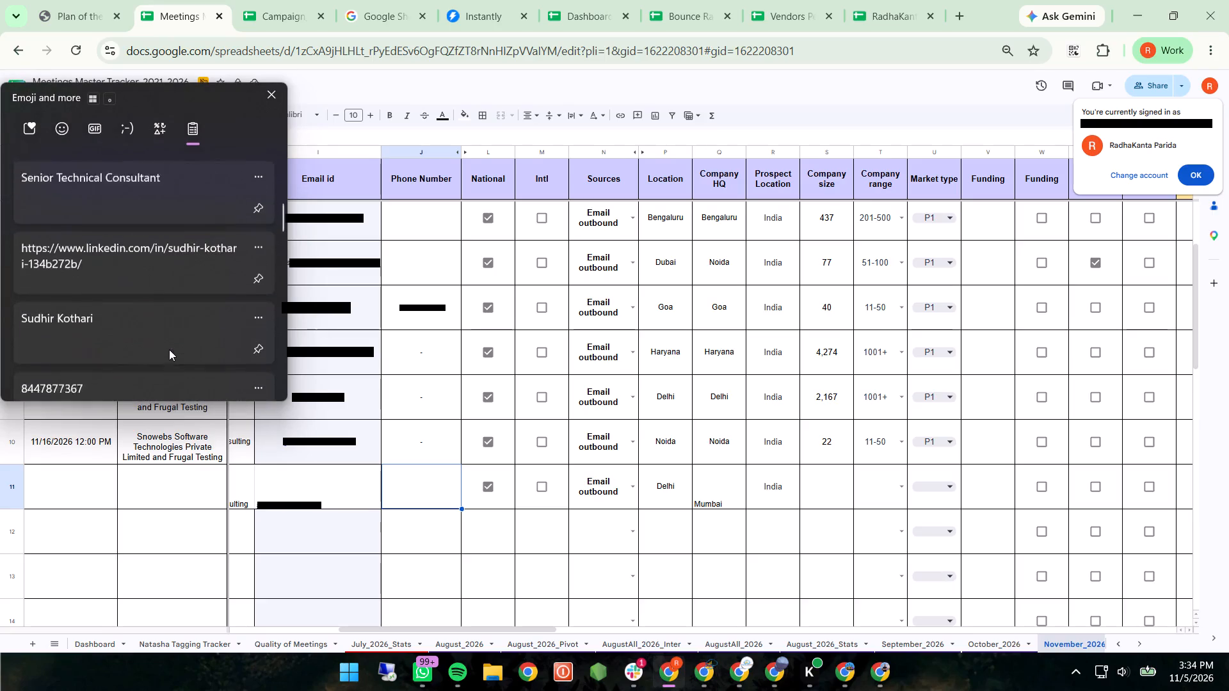
{"action": "scroll", "coordinate": [169, 349], "scroll_direction": "down", "scroll_amount": 1}
{"action": "left_click", "coordinate": [169, 349]}
{"action": "key", "text": "ctrl+v"}
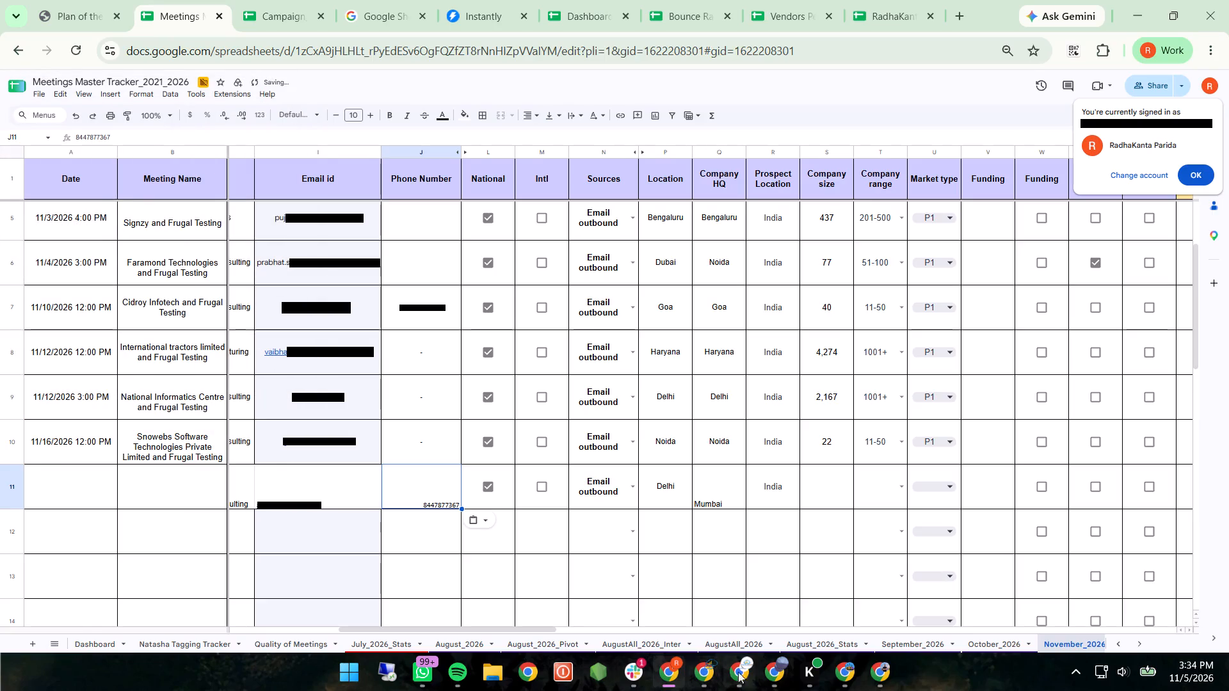
On Embee Software's LinkedIn People page, remove the Founder filter and copy the number of associated members.
{"action": "left_click", "coordinate": [894, 672]}
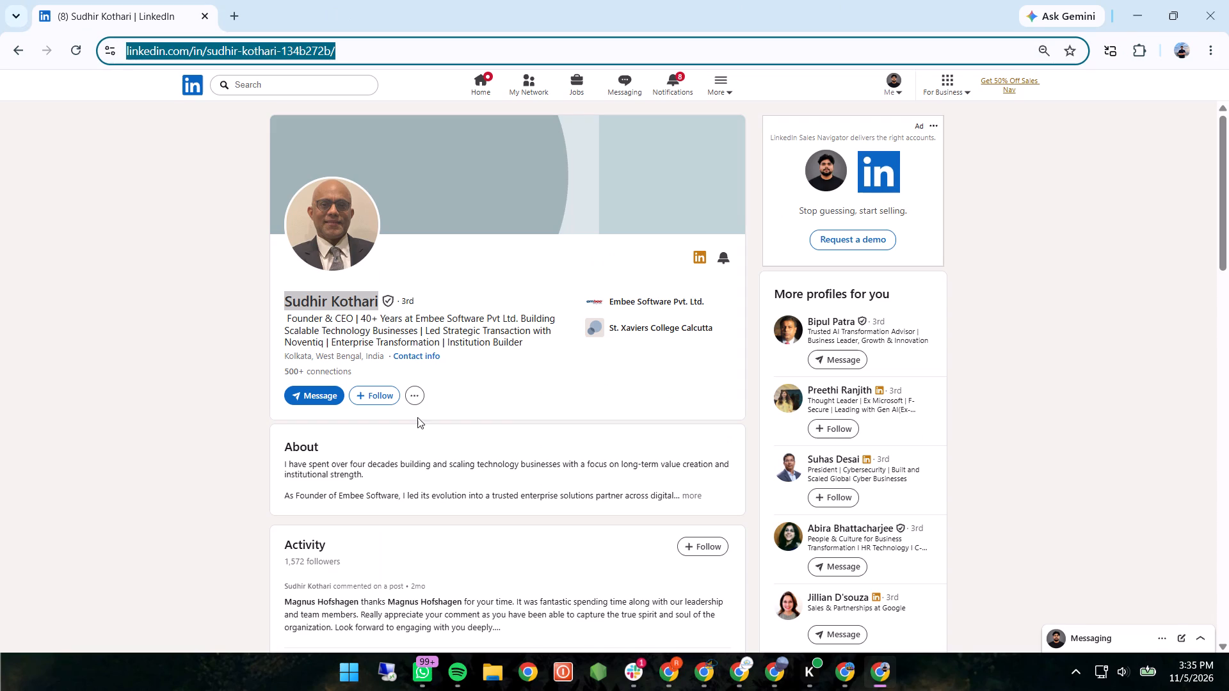
{"action": "left_click", "coordinate": [15, 45]}
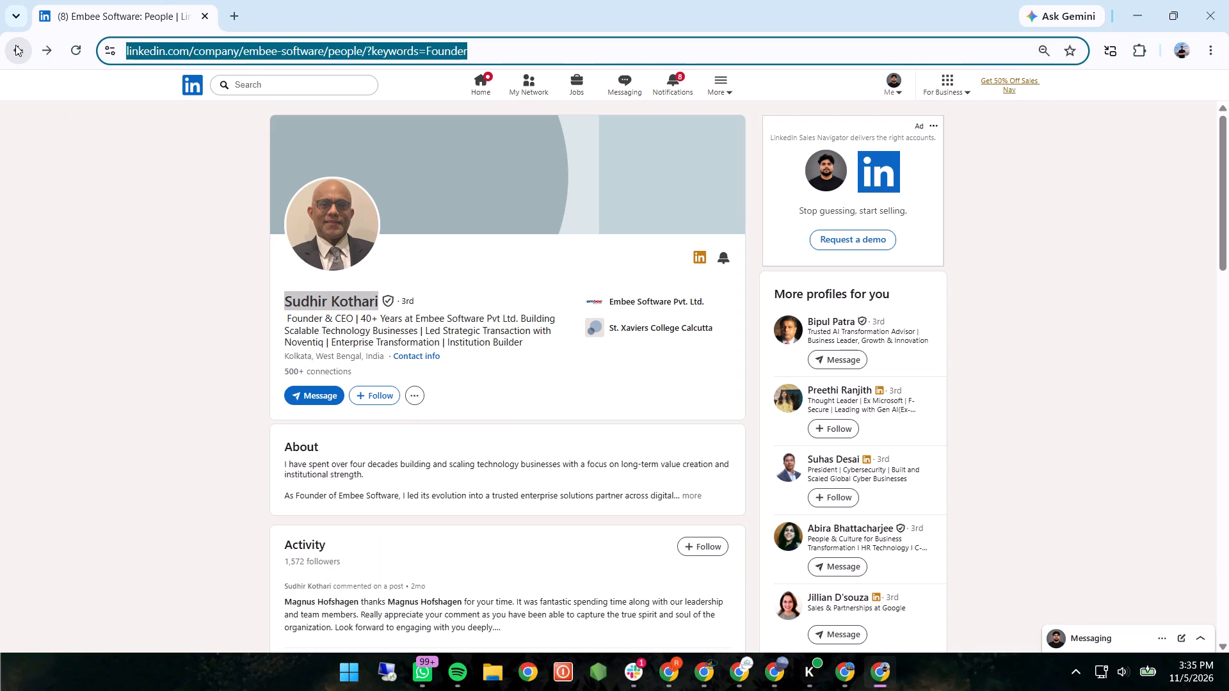
{"action": "scroll", "coordinate": [243, 283], "scroll_direction": "up", "scroll_amount": 2}
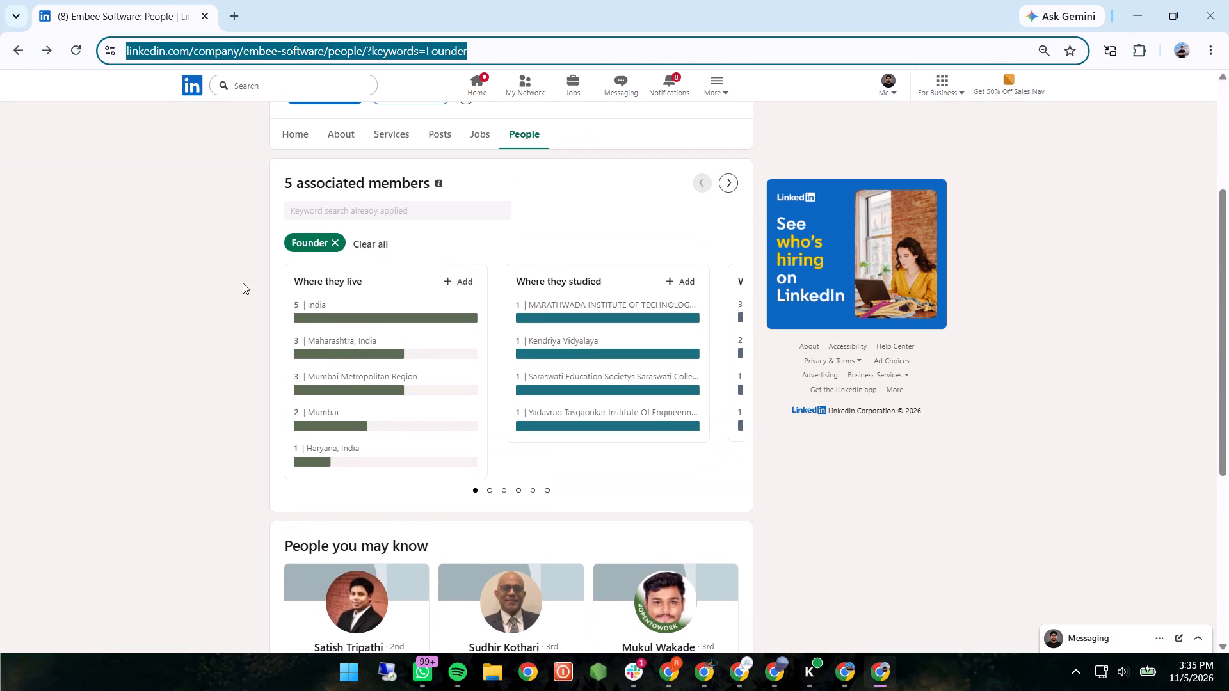
{"action": "left_click", "coordinate": [335, 239]}
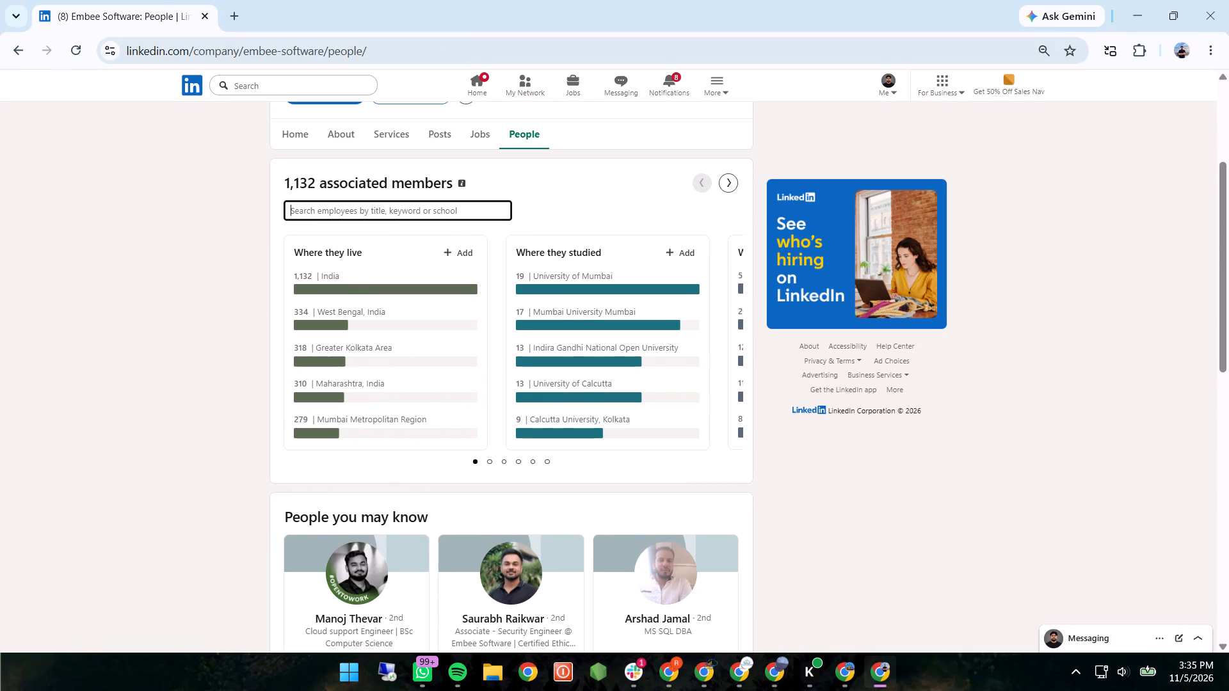
{"action": "left_click_drag", "start_coordinate": [316, 186], "coordinate": [274, 182]}
{"action": "key", "text": "ctrl+c"}
{"action": "key", "text": "ctrl+c"}
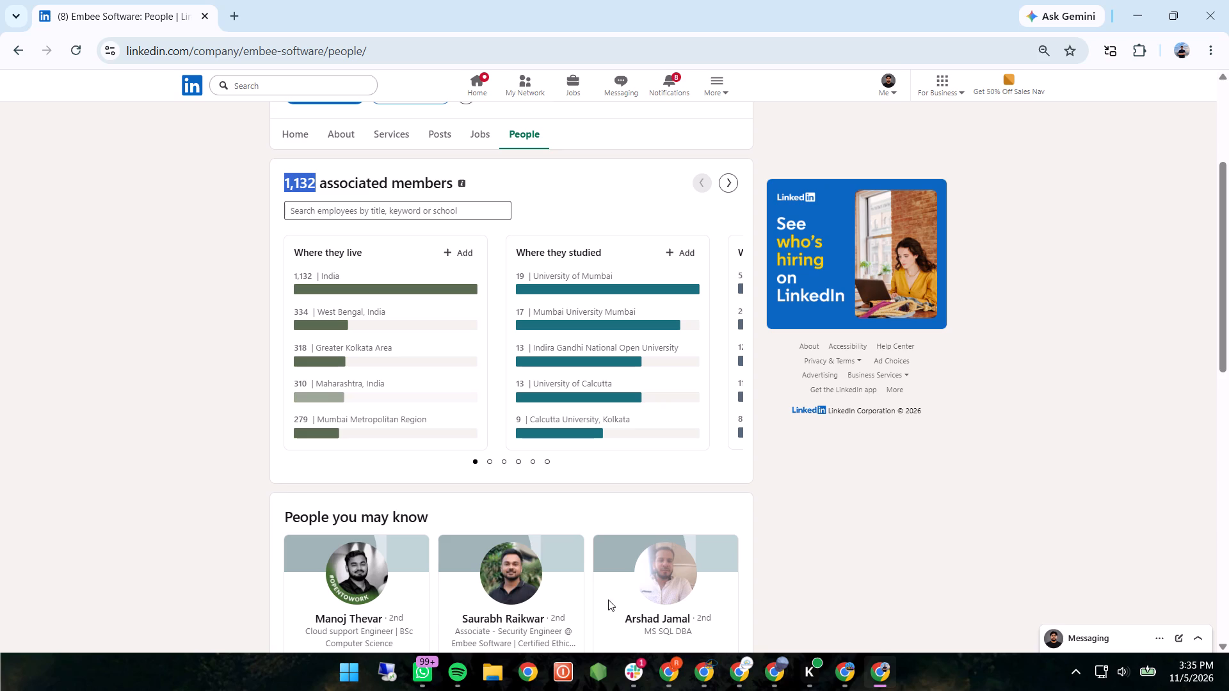
Back in the meetings tracker, enter the copied value 1,132 in row 11's Company size cell.
{"action": "left_click", "coordinate": [669, 680]}
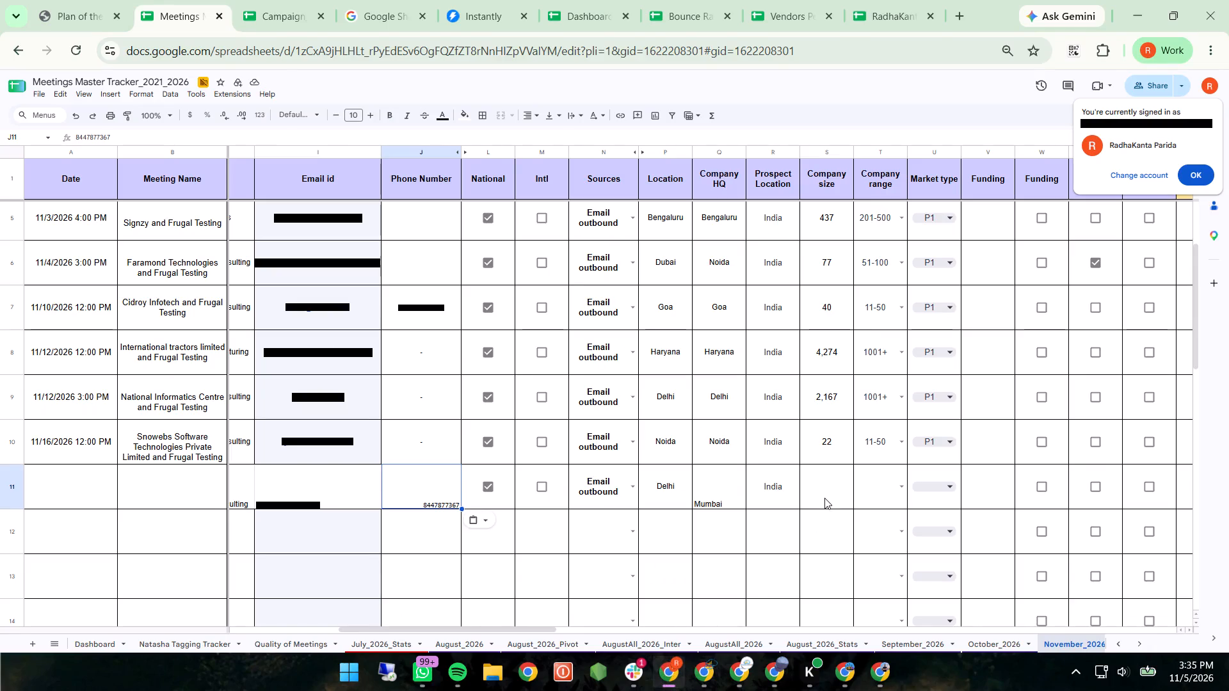
{"action": "left_click", "coordinate": [824, 498]}
{"action": "key", "text": "ctrl+v"}
Set row 11's Company range to 1001+.
{"action": "left_click", "coordinate": [901, 484]}
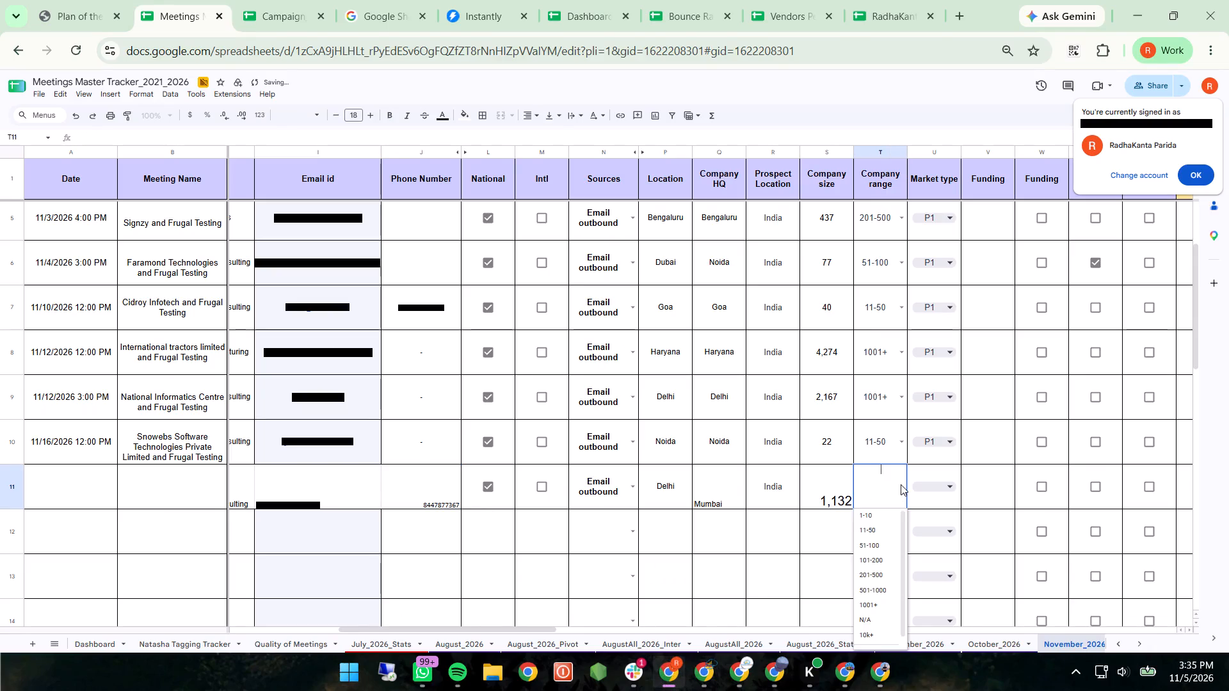
{"action": "left_click", "coordinate": [879, 591]}
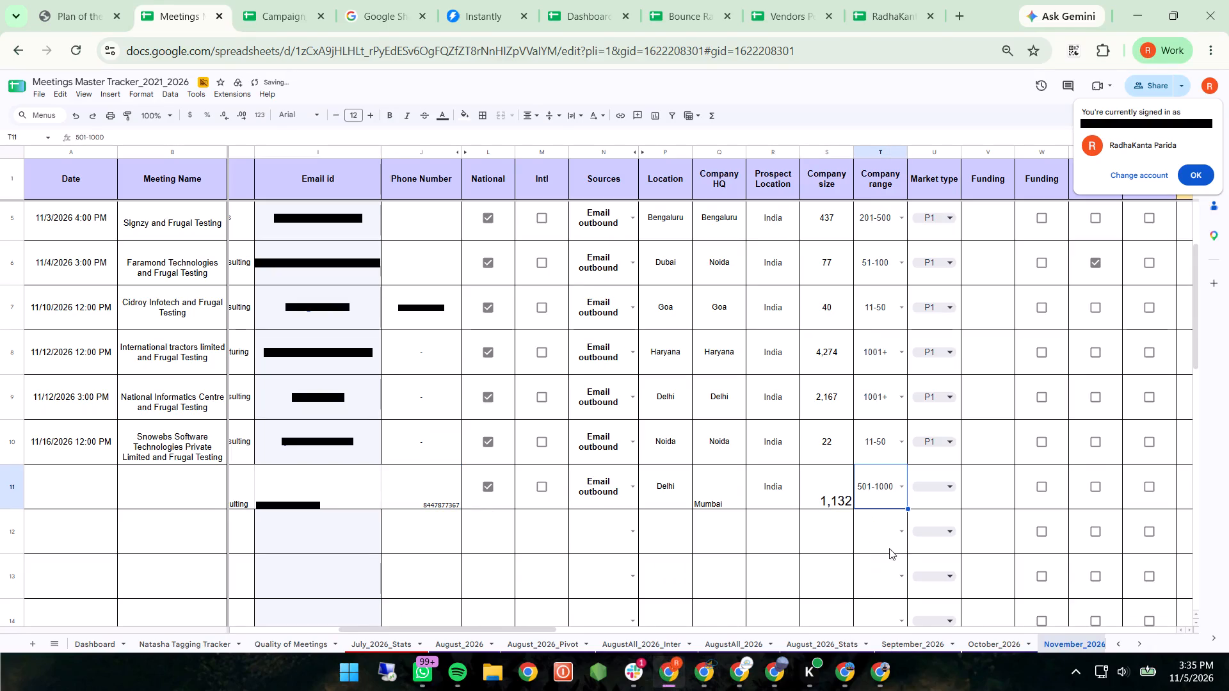
{"action": "left_click", "coordinate": [901, 491]}
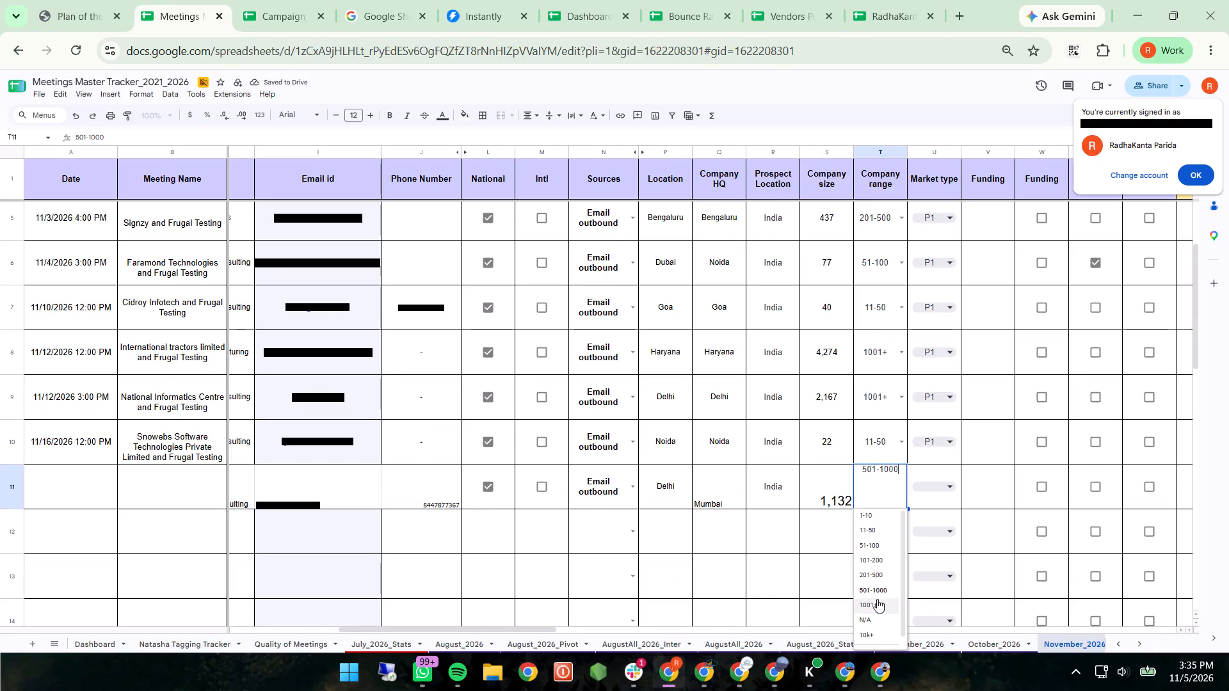
{"action": "left_click", "coordinate": [877, 599]}
Set row 11's Market type to P1.
{"action": "left_click_drag", "start_coordinate": [951, 489], "coordinate": [940, 515]}
{"action": "left_click", "coordinate": [940, 515]}
{"action": "scroll", "coordinate": [940, 515], "scroll_direction": "left", "scroll_amount": 5}
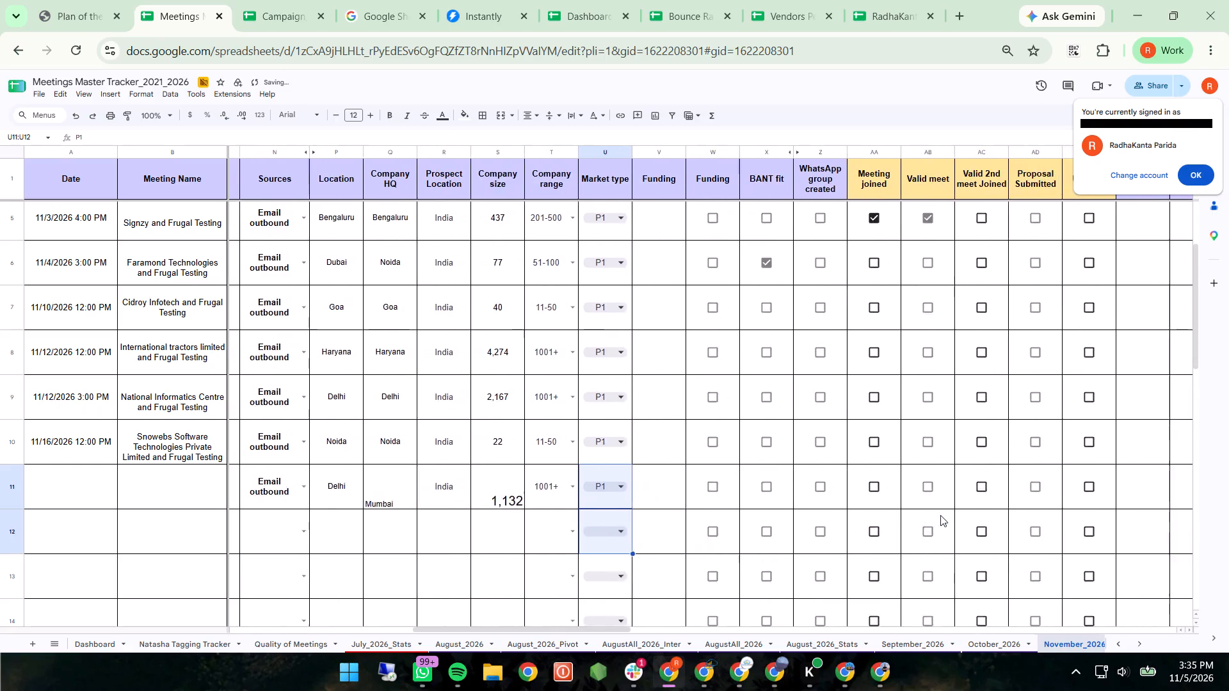
{"action": "scroll", "coordinate": [940, 515], "scroll_direction": "left", "scroll_amount": 3}
{"action": "left_click", "coordinate": [926, 500]}
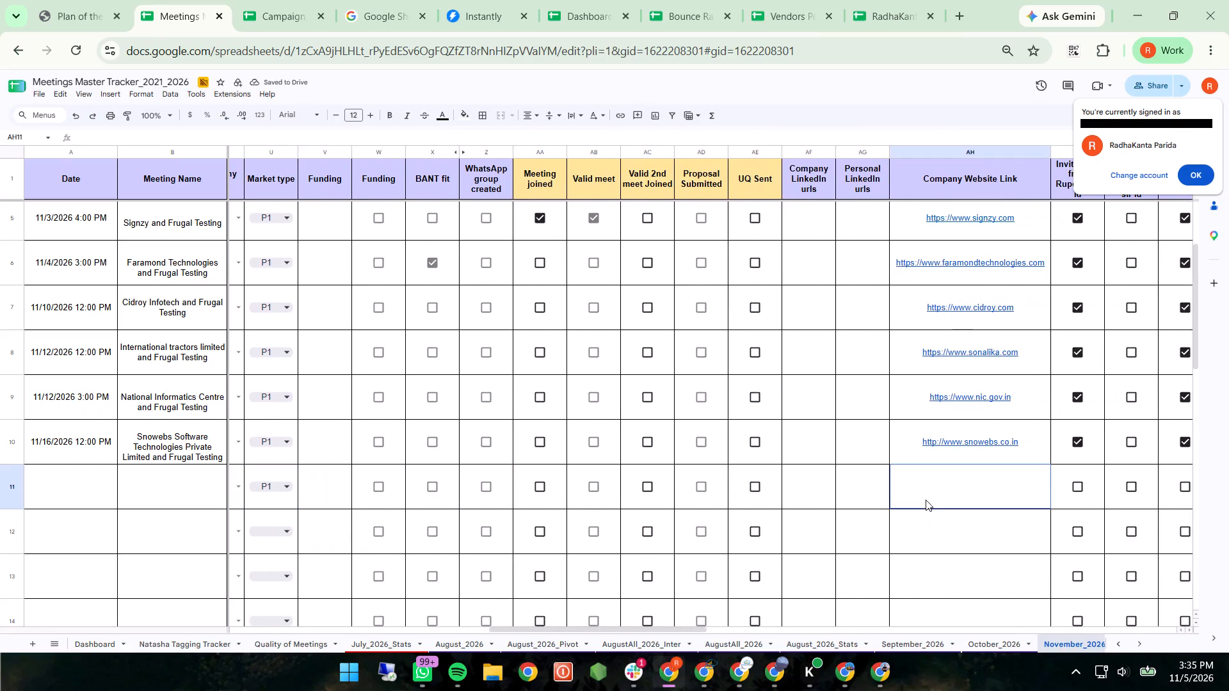
{"action": "key", "text": "super+v"}
{"action": "scroll", "coordinate": [170, 313], "scroll_direction": "down", "scroll_amount": 2}
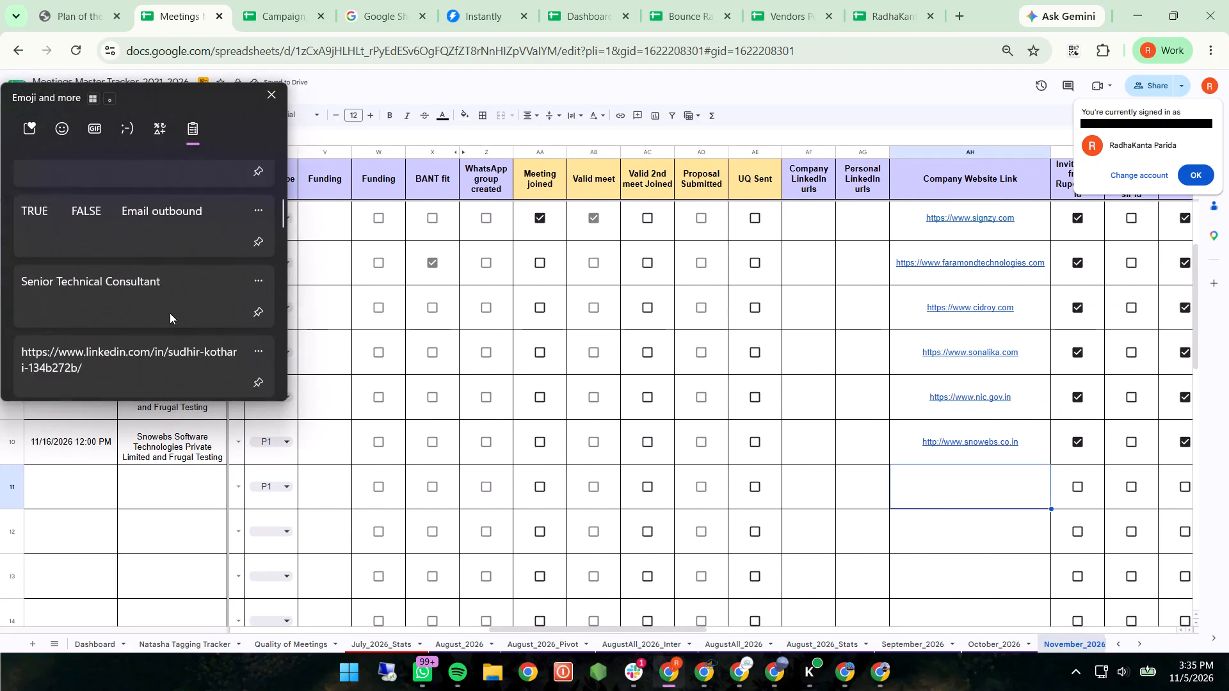
{"action": "scroll", "coordinate": [170, 313], "scroll_direction": "down", "scroll_amount": 3}
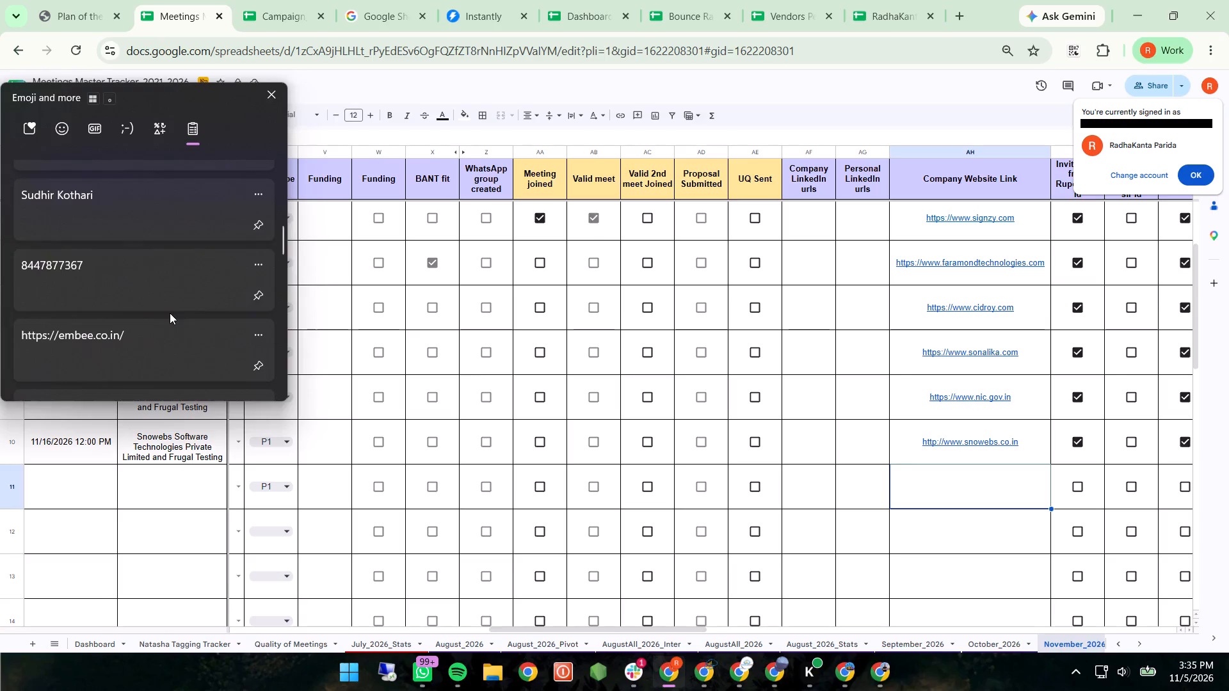
{"action": "left_click", "coordinate": [157, 328]}
{"action": "key", "text": "ctrl+v"}
Mark row 11's invites as sent from both the Rupesh sir id and the Bharti Ma'am id.
{"action": "scroll", "coordinate": [543, 334], "scroll_direction": "left", "scroll_amount": 6}
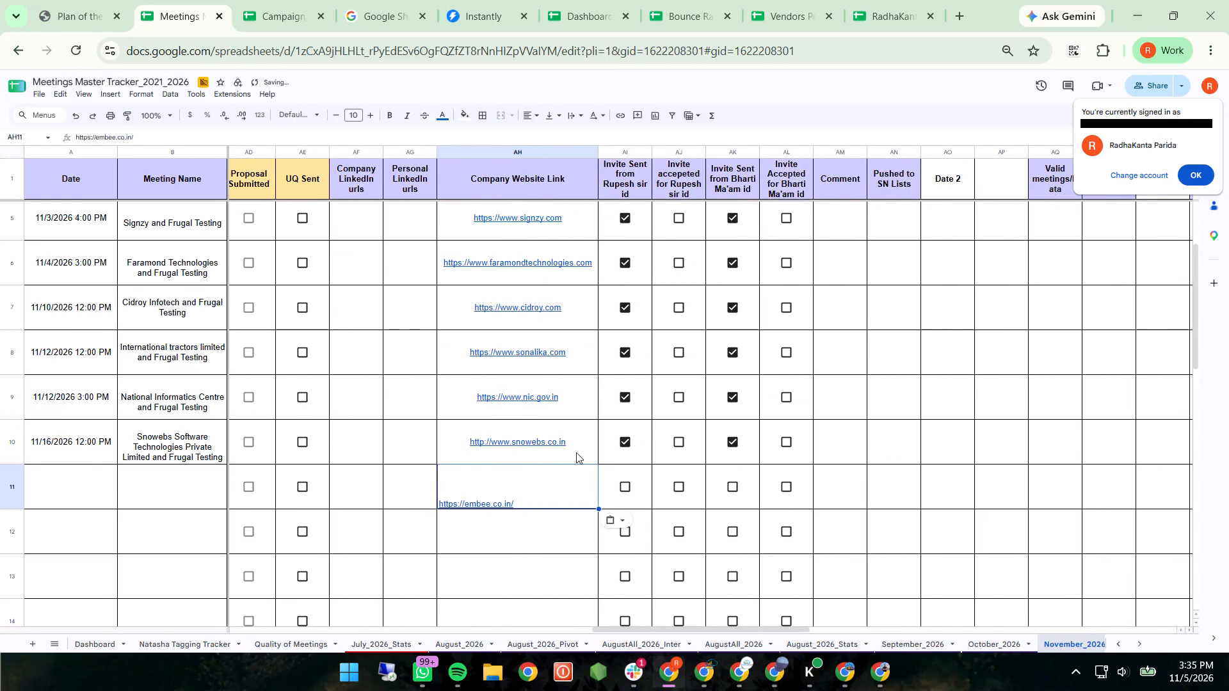
{"action": "left_click", "coordinate": [624, 484]}
{"action": "left_click", "coordinate": [735, 485]}
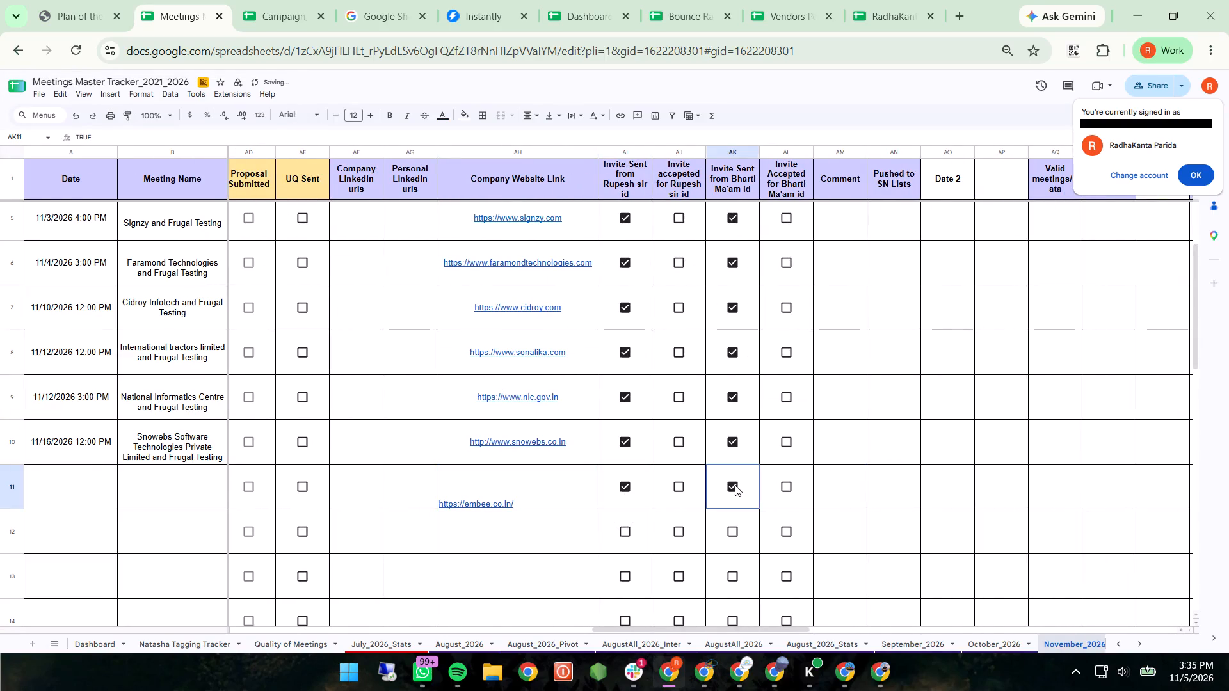
Copy "Yash & Anshika" from row 10's Meeting Owner cell into row 11.
{"action": "scroll", "coordinate": [735, 485], "scroll_direction": "right", "scroll_amount": 12}
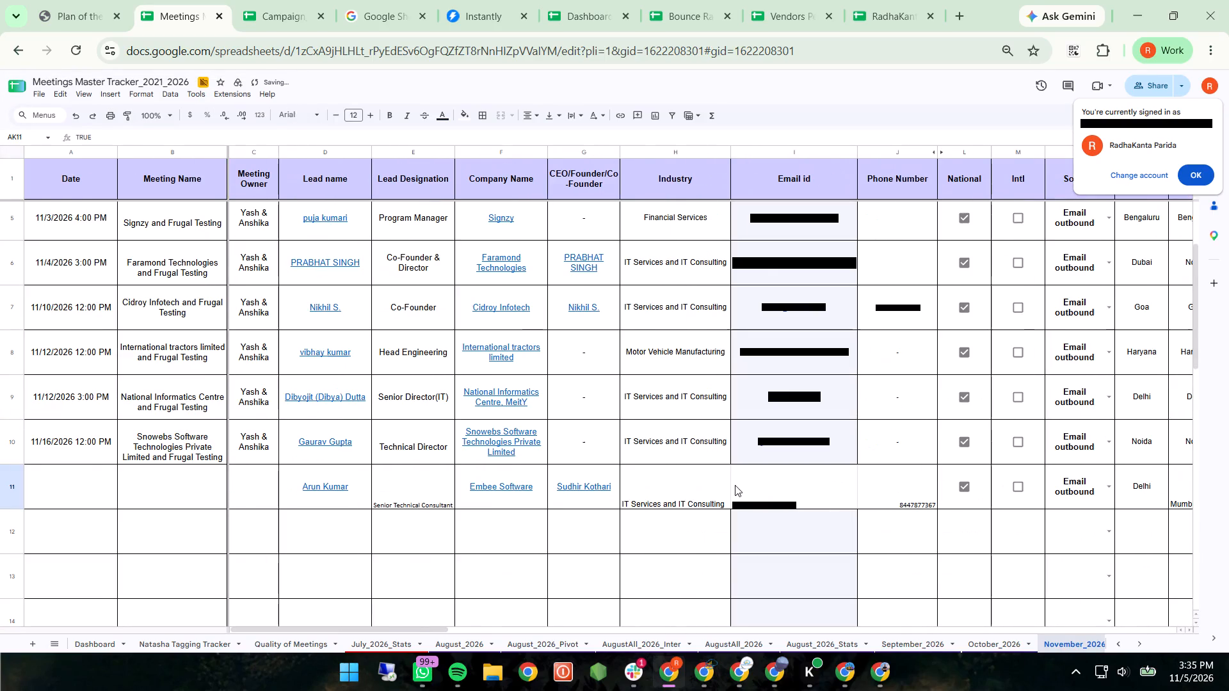
{"action": "left_click", "coordinate": [260, 445]}
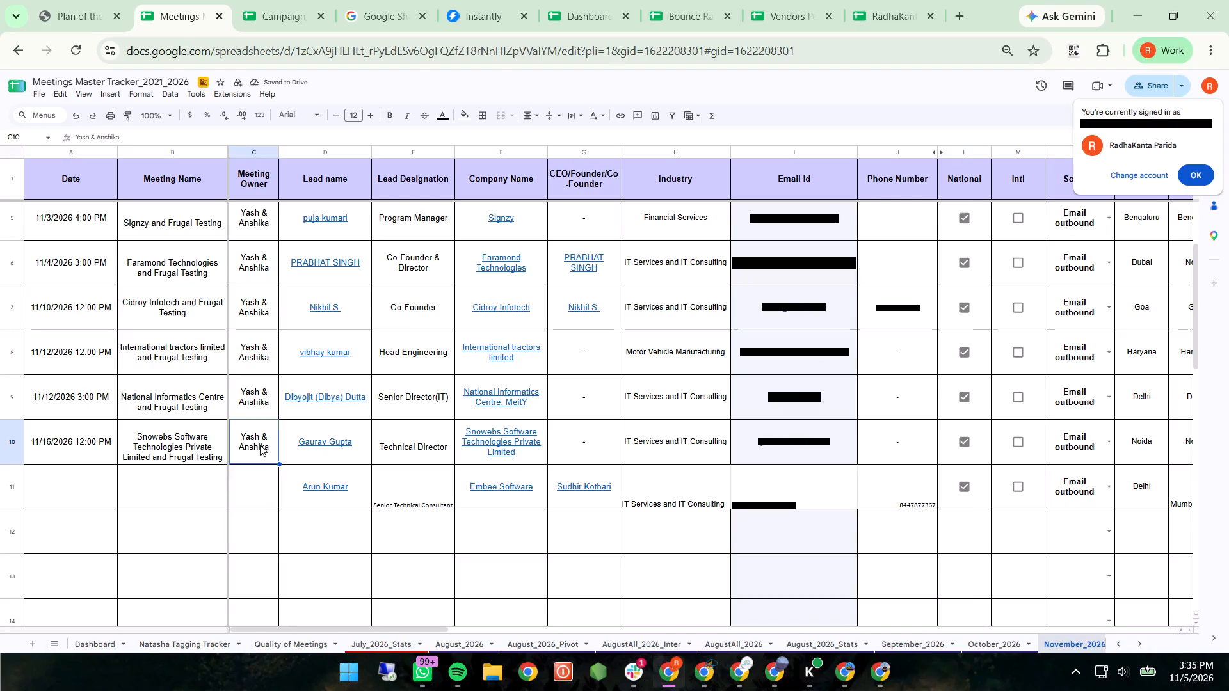
{"action": "key", "text": "ctrl+c"}
{"action": "key", "text": "Down"}
{"action": "key", "text": "ctrl+v"}
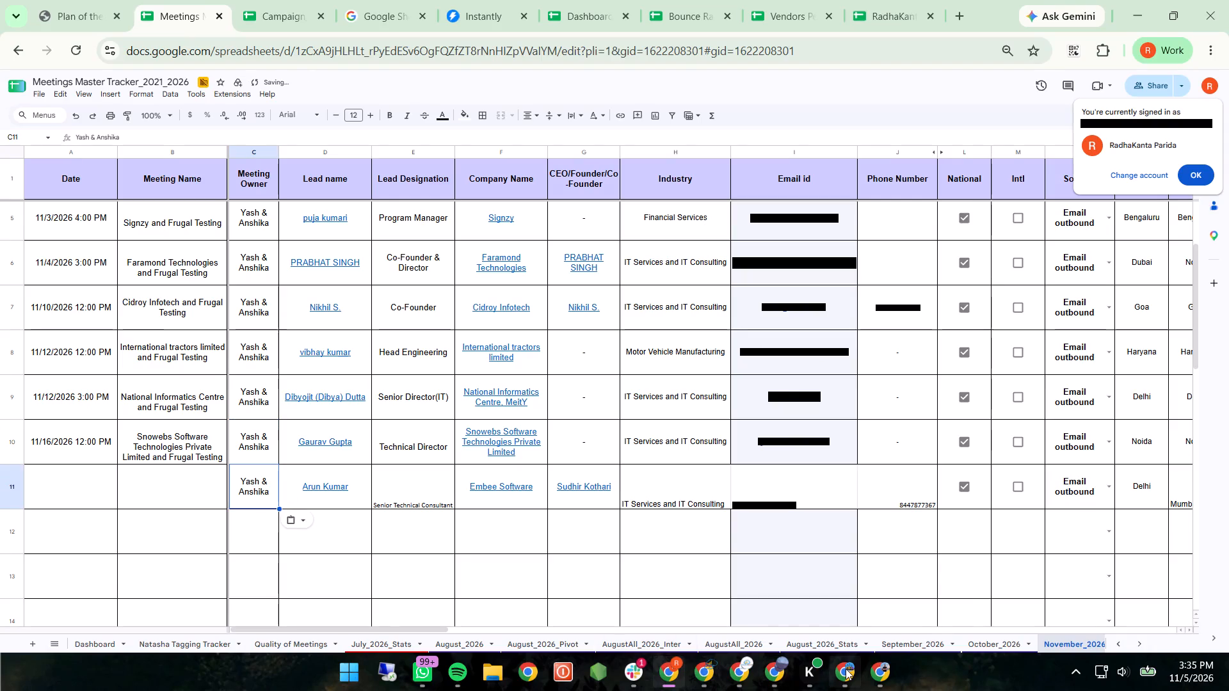
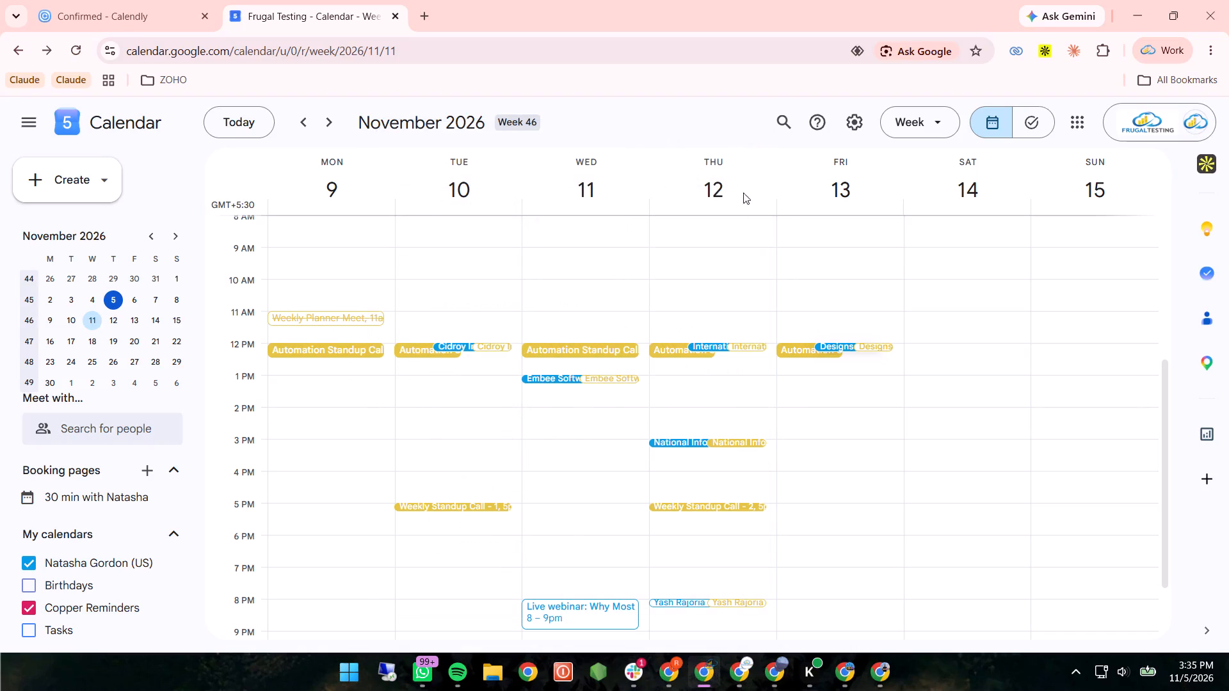
Copy the title "Embee Software and Frugal Testing" from the November 11 calendar event into row 11's Meeting Name cell in the meetings tracker.
{"action": "left_click", "coordinate": [586, 379]}
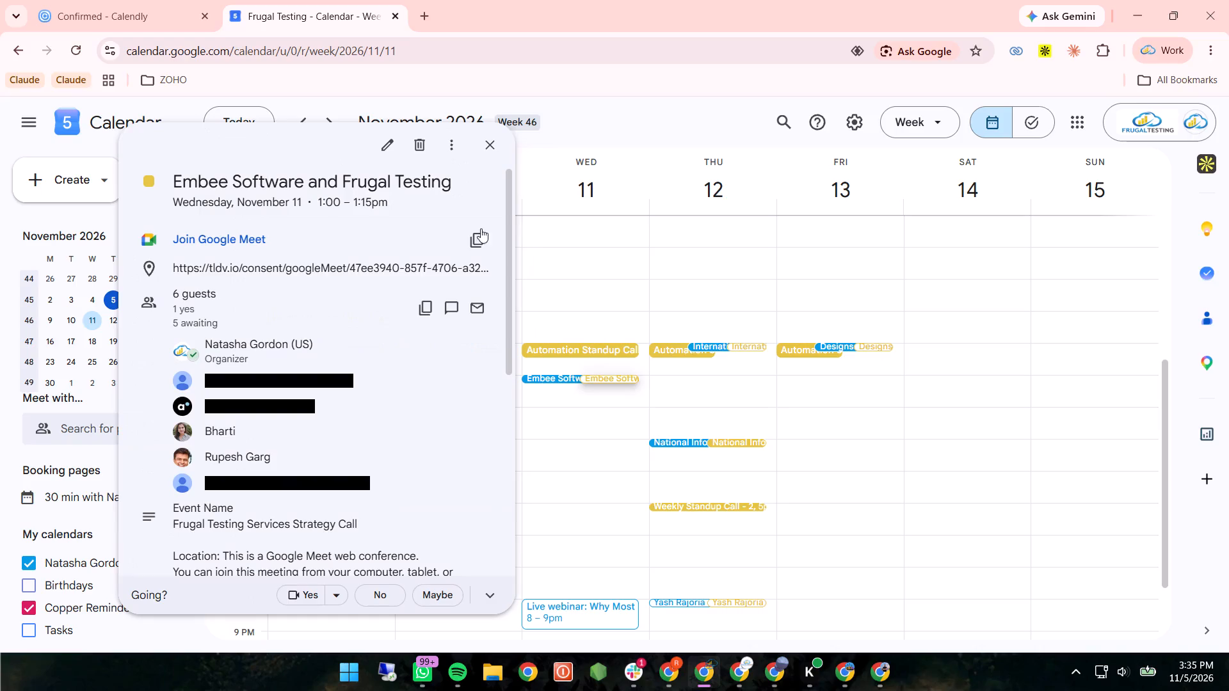
{"action": "left_click_drag", "start_coordinate": [462, 186], "coordinate": [180, 185]}
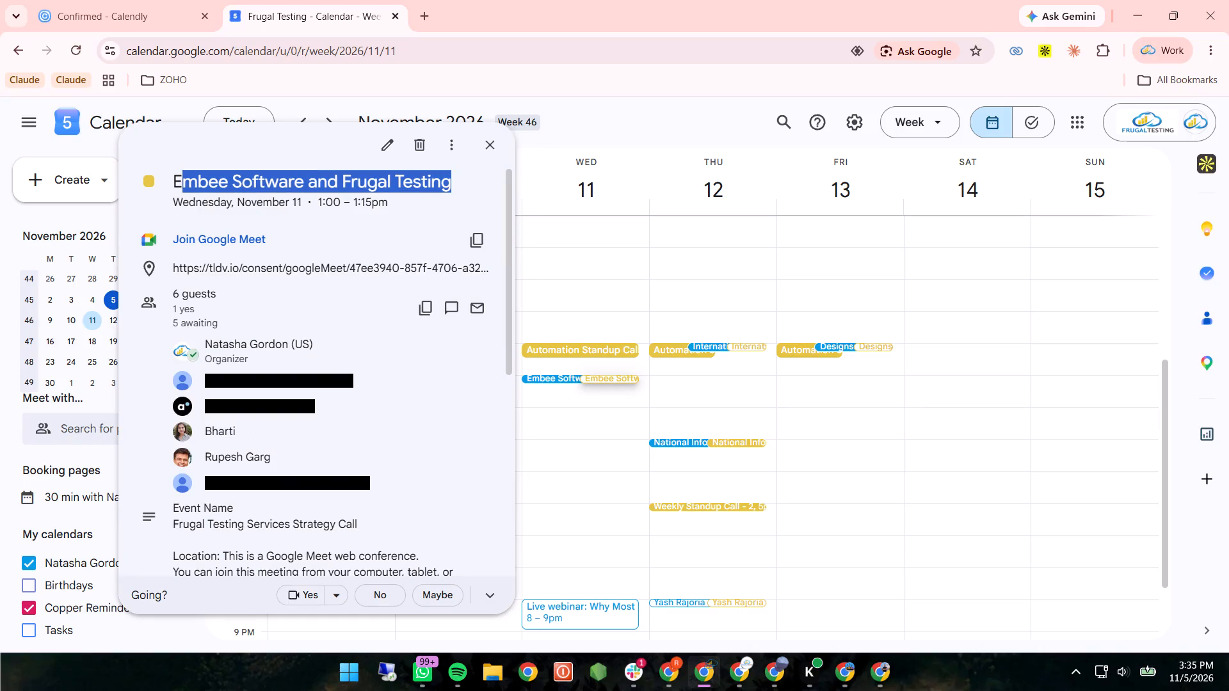
{"action": "key", "text": "shift+Left"}
{"action": "key", "text": "ctrl+c"}
{"action": "key", "text": "ctrl+c"}
{"action": "left_click", "coordinate": [654, 670]}
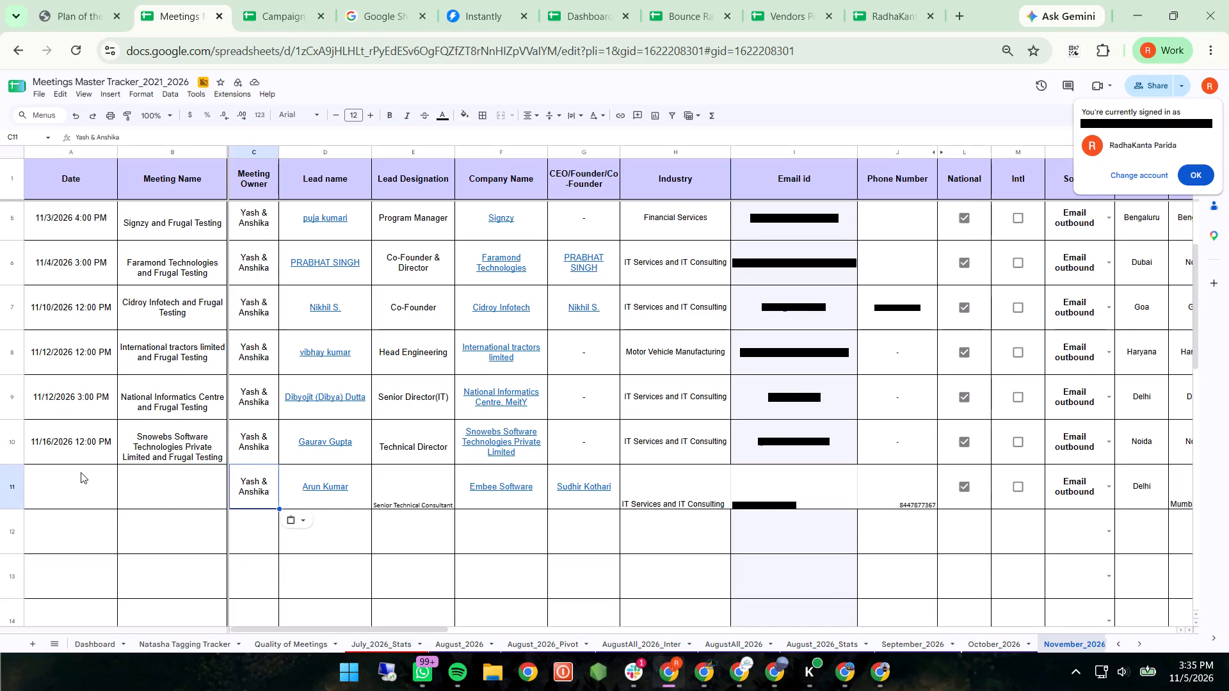
{"action": "double_click", "coordinate": [159, 489]}
{"action": "key", "text": "ctrl+shift+v"}
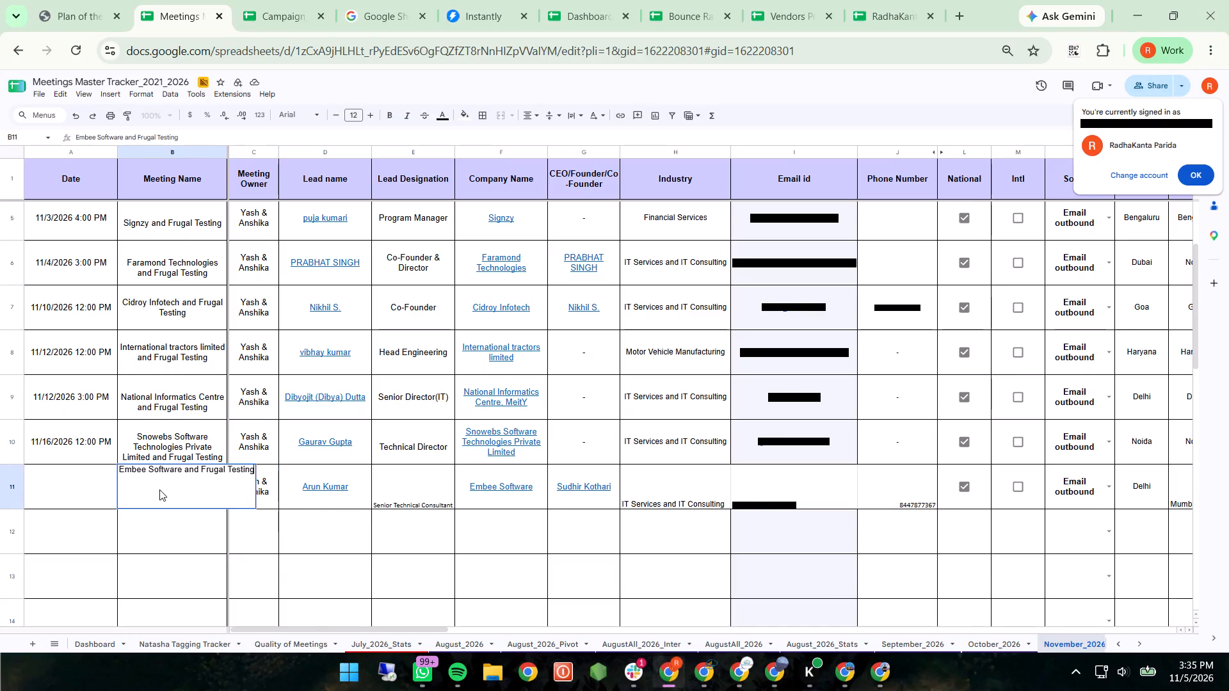
{"action": "left_click", "coordinate": [86, 441]}
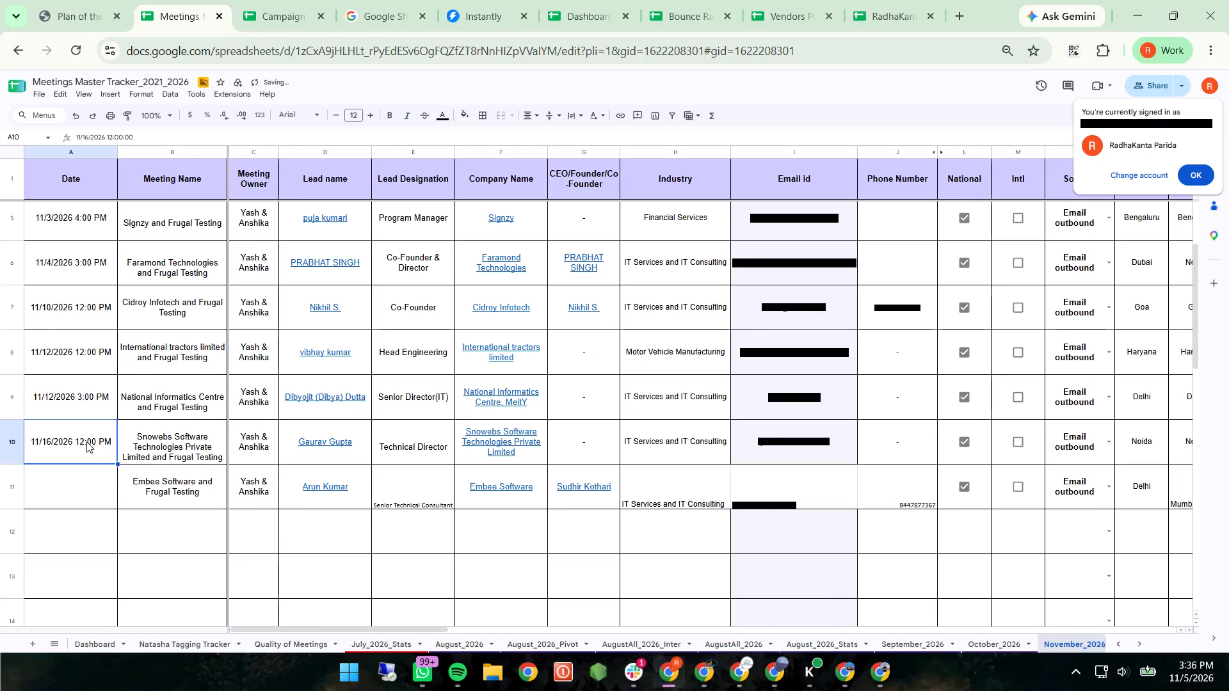
Copy the Cidroy Infotech meeting's date and time, 11/10/2026 12:00 PM, from row 7 into row 11's Date cell.
{"action": "left_click", "coordinate": [81, 310]}
{"action": "key", "text": "ctrl+c"}
{"action": "key", "text": "Down"}
{"action": "key", "text": "Down"}
{"action": "key", "text": "Down"}
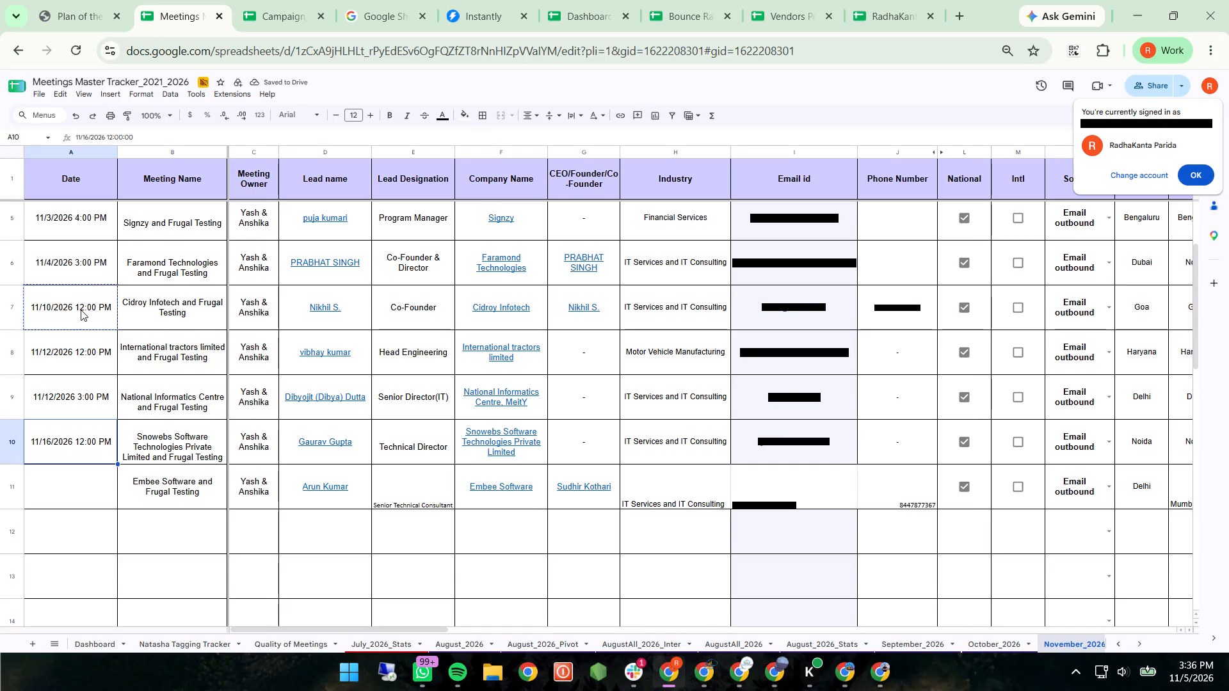
{"action": "key", "text": "Down"}
{"action": "key", "text": "ctrl+v"}
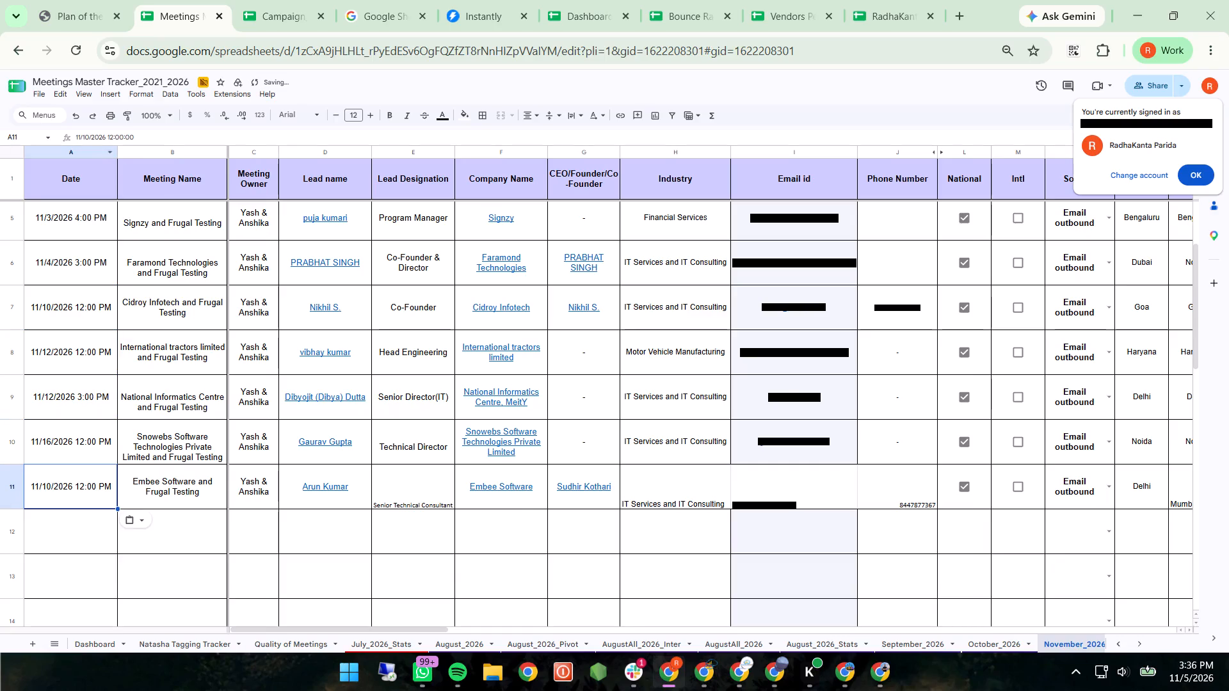
Change row 11's date and time to 11/11/2026 13:00:00.
{"action": "left_click", "coordinate": [90, 138]}
{"action": "key", "text": "Left"}
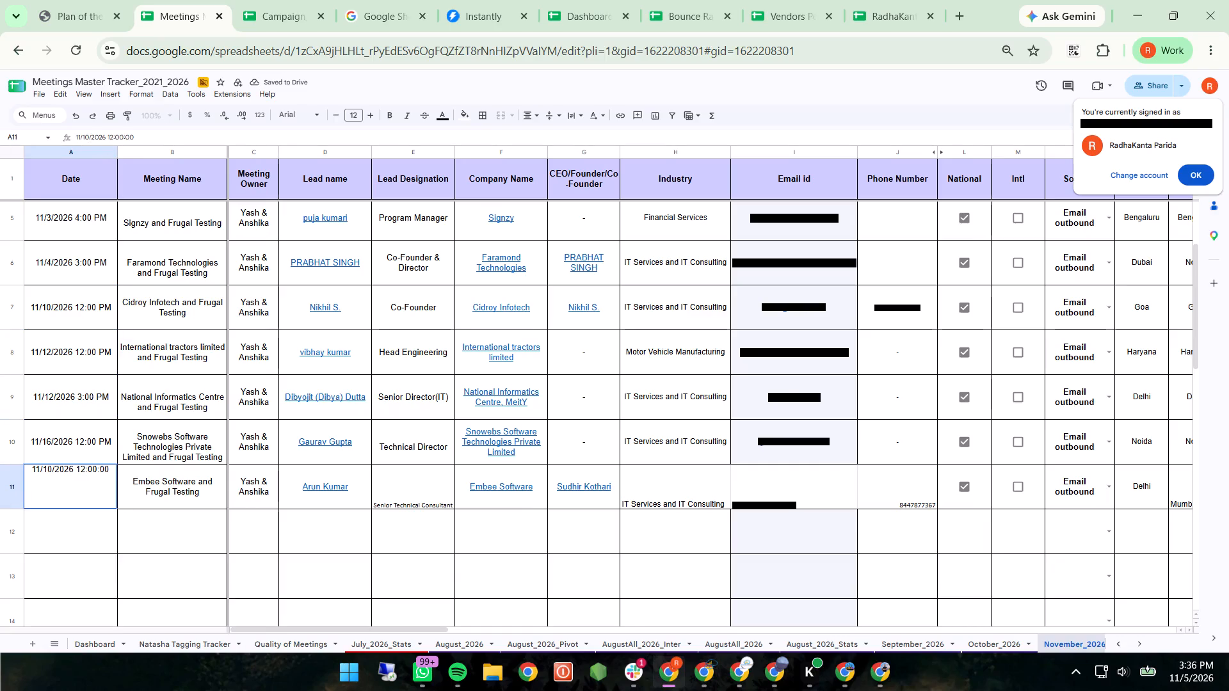
{"action": "key", "text": "BackSpace"}
{"action": "key", "text": "1"}
{"action": "key", "text": "Right"}
{"action": "key", "text": "Right"}
{"action": "key", "text": "Right"}
{"action": "key", "text": "Right"}
{"action": "key", "text": "Right"}
{"action": "key", "text": "Right"}
{"action": "key", "text": "Right"}
{"action": "key", "text": "Right"}
{"action": "key", "text": "BackSpace"}
{"action": "key", "text": "3"}
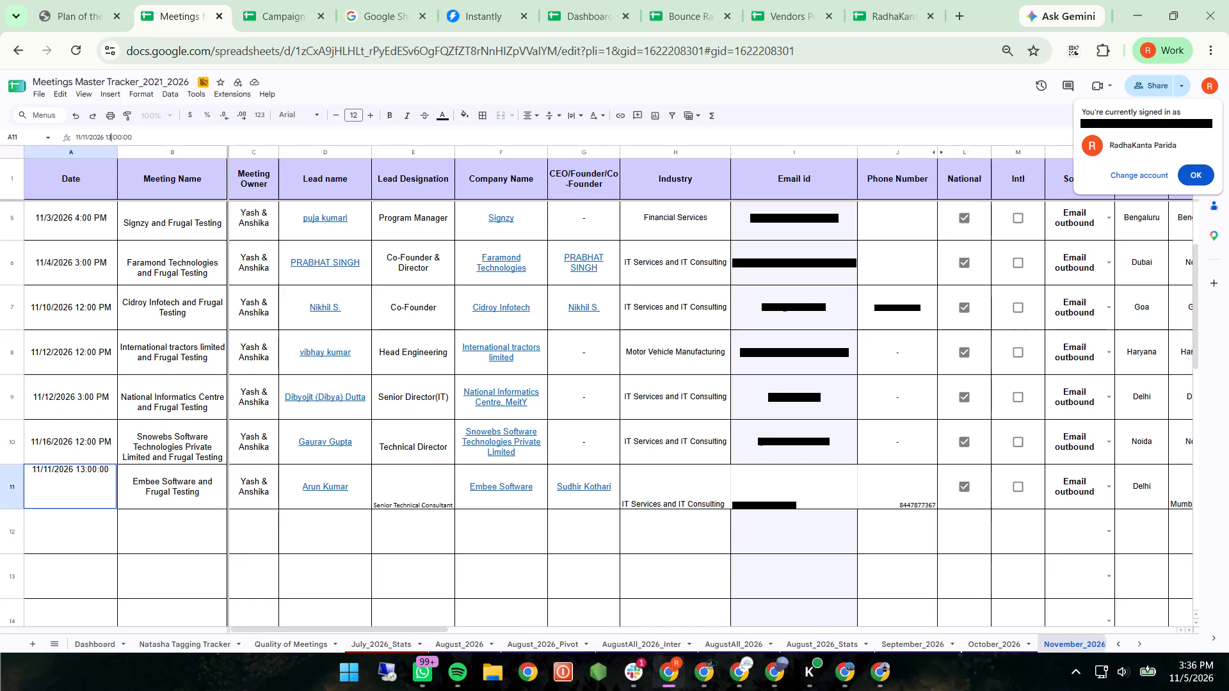
{"action": "key", "text": "Return"}
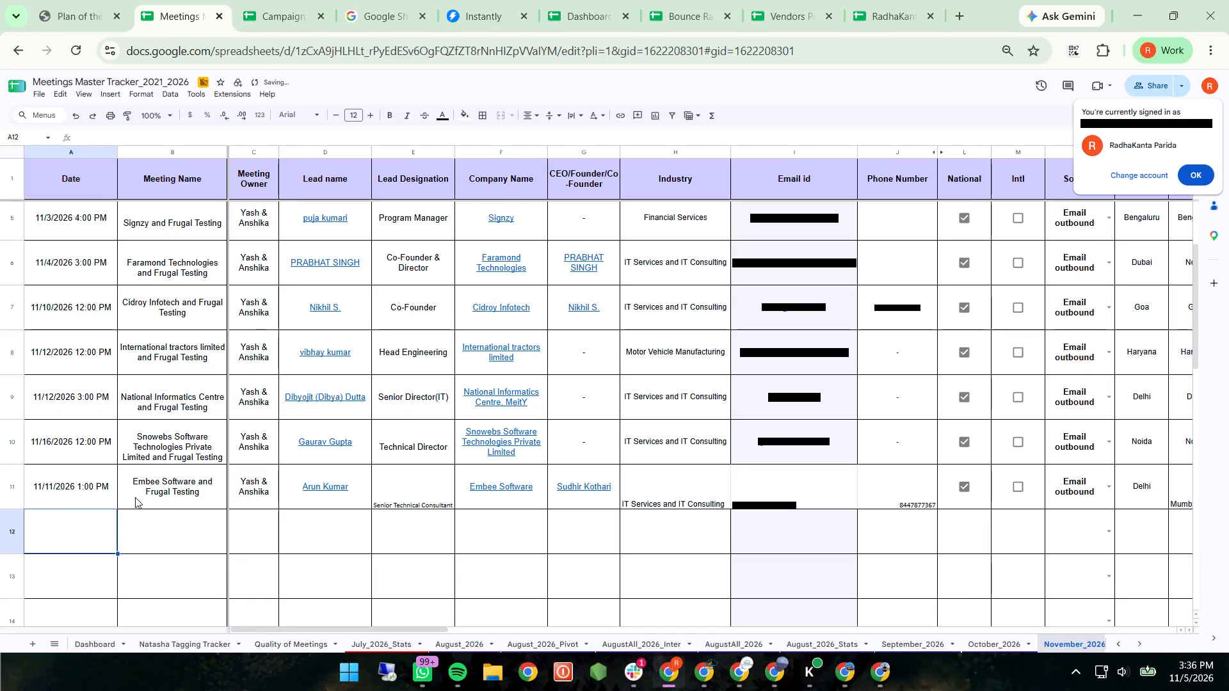
Apply row 10's formatting to the whole of row 11 with Paint format.
{"action": "left_click", "coordinate": [19, 441]}
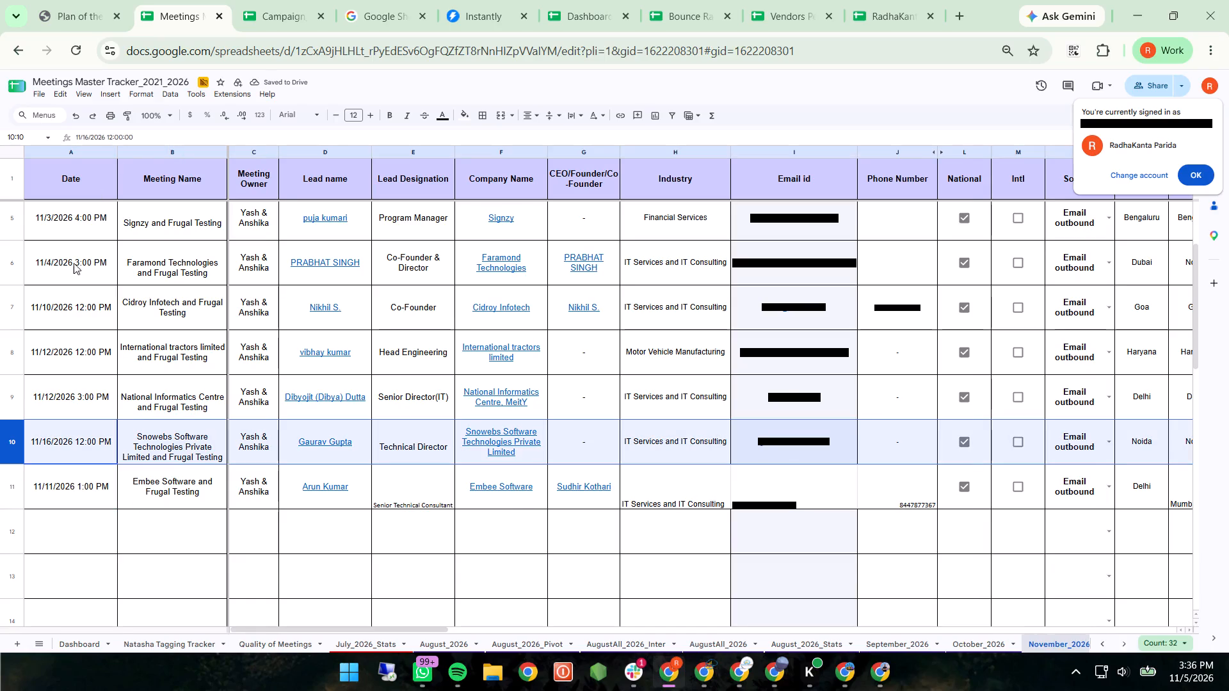
{"action": "left_click", "coordinate": [127, 112]}
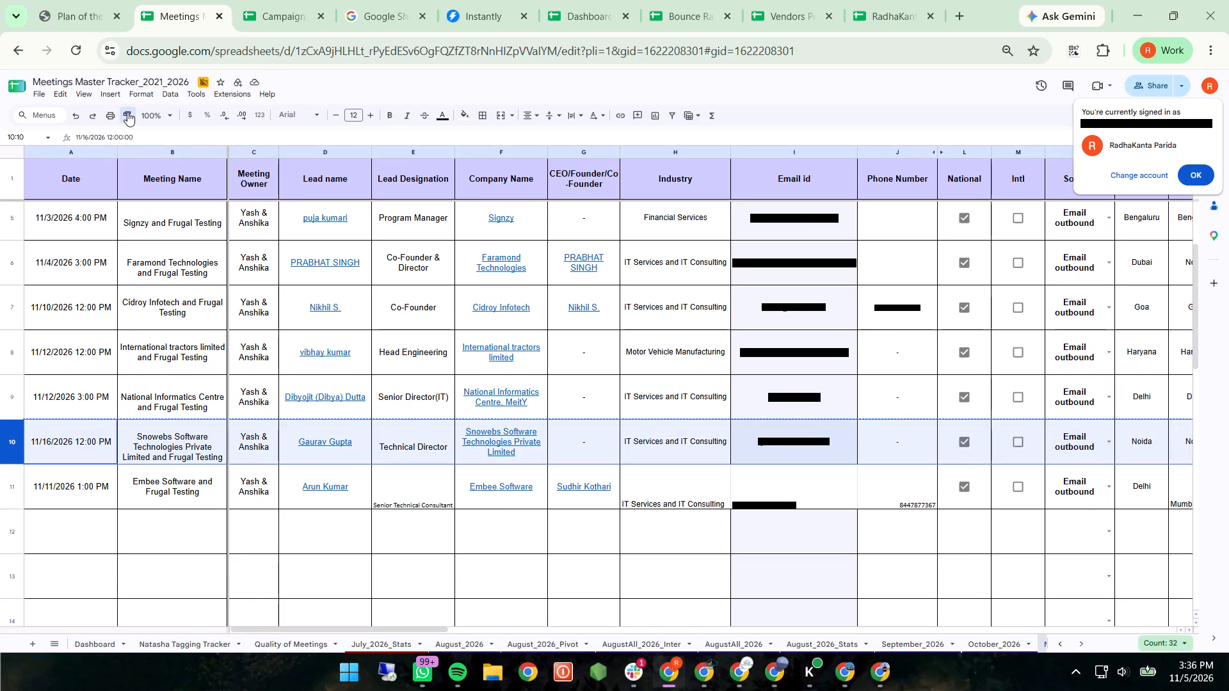
{"action": "left_click", "coordinate": [1, 476]}
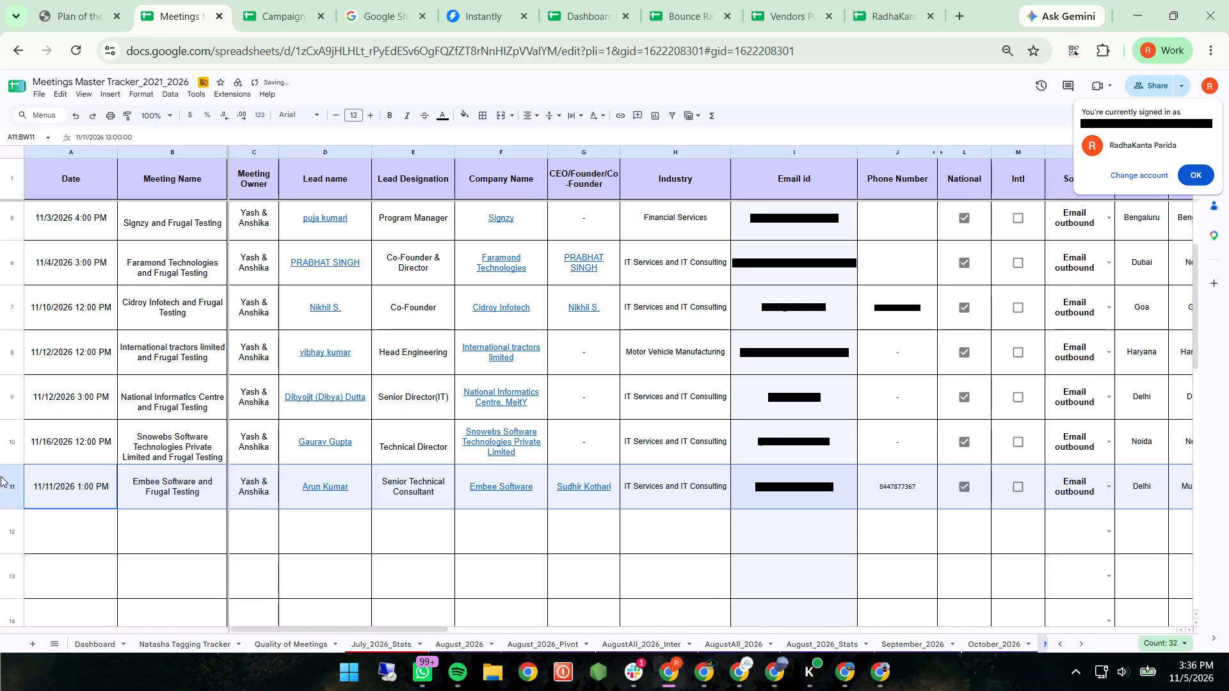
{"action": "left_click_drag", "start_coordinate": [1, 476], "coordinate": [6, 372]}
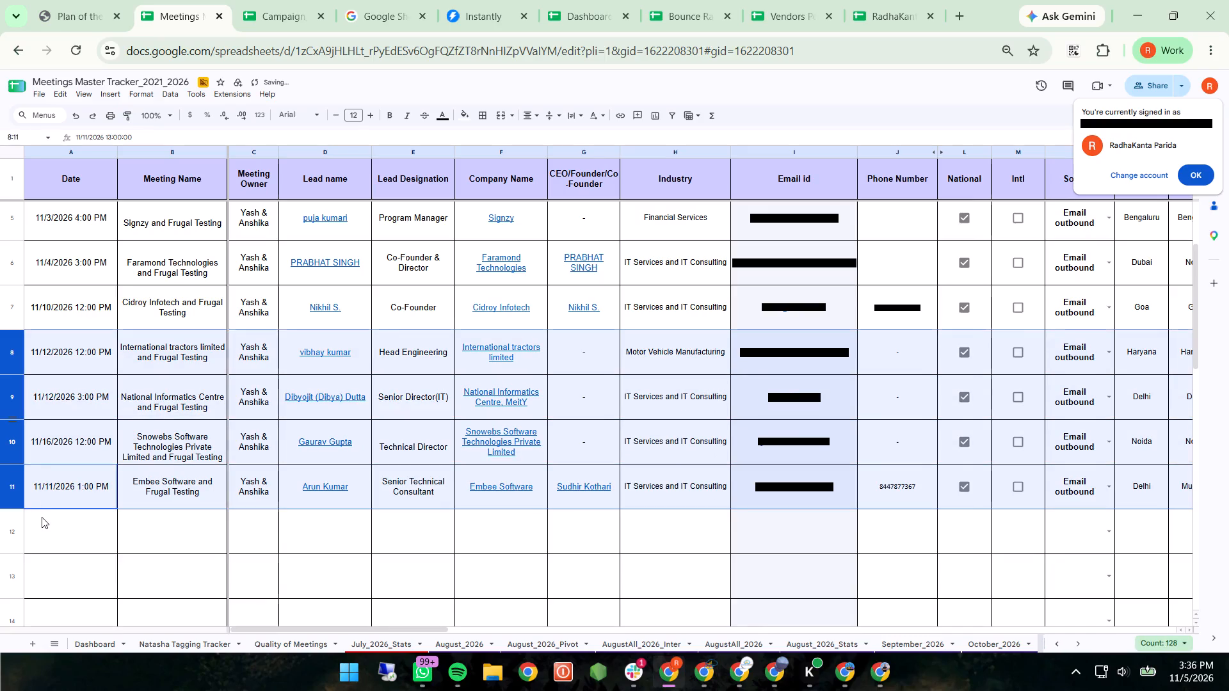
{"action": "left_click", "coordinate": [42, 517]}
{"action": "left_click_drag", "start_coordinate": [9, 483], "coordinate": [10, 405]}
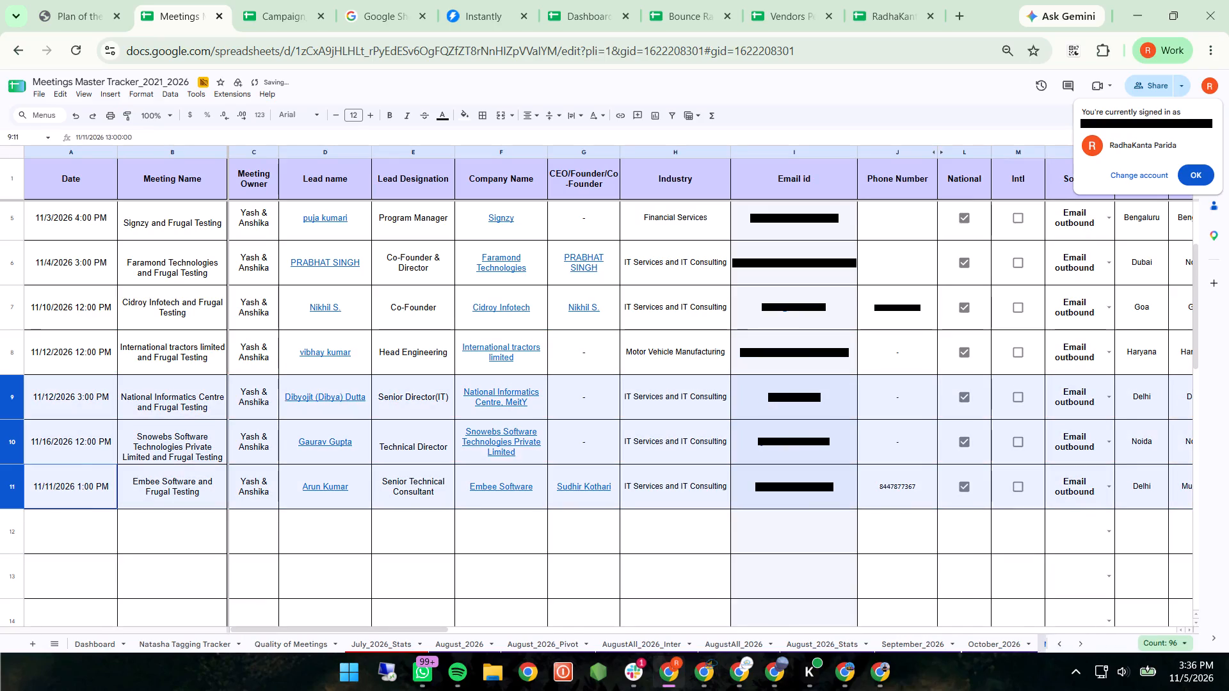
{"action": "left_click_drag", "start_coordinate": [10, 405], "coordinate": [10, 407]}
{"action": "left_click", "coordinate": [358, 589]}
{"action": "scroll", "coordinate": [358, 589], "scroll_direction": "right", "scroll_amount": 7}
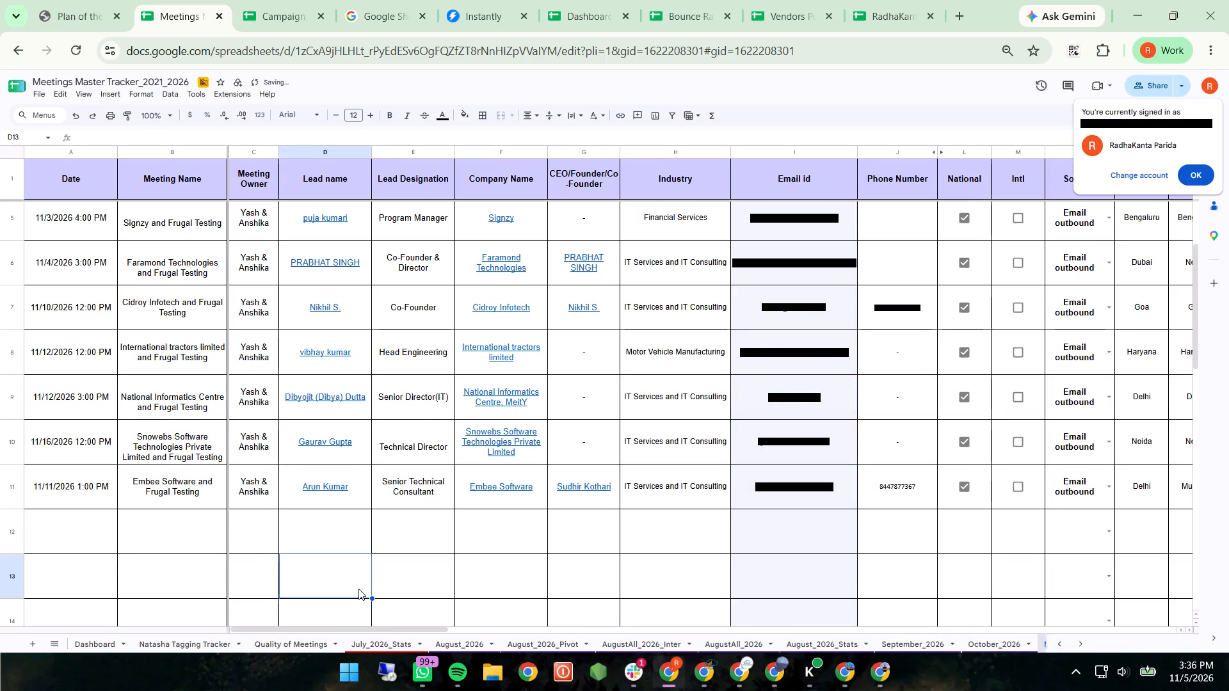
Move the Embee Software row up to row 8, between the Cidroy Infotech and International tractors limited meetings, to keep date order.
{"action": "left_click", "coordinate": [17, 479]}
{"action": "left_click_drag", "start_coordinate": [17, 479], "coordinate": [13, 412]}
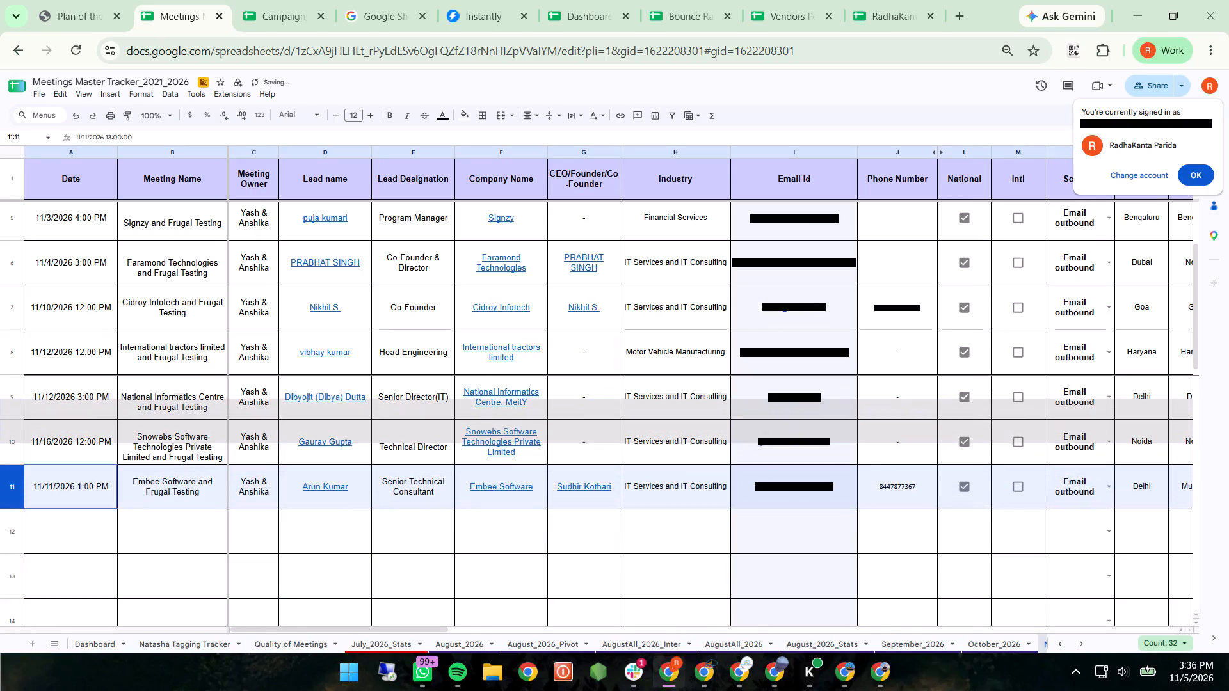
{"action": "left_click_drag", "start_coordinate": [13, 412], "coordinate": [13, 349]}
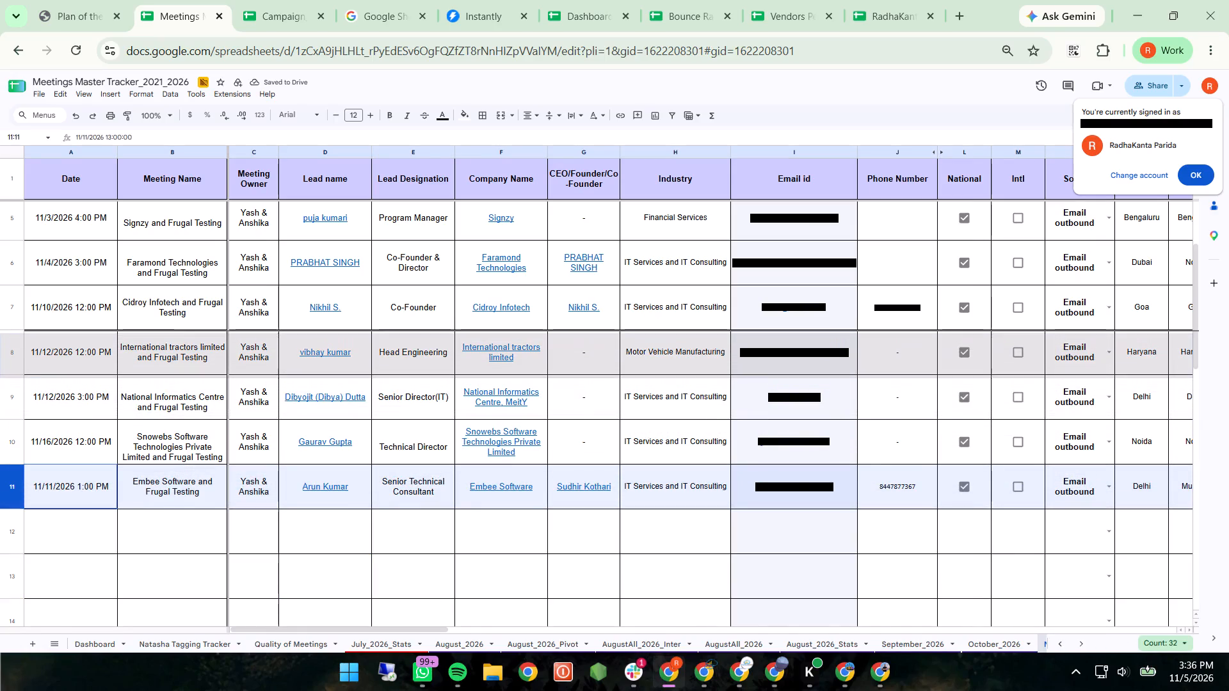
{"action": "left_click", "coordinate": [82, 537]}
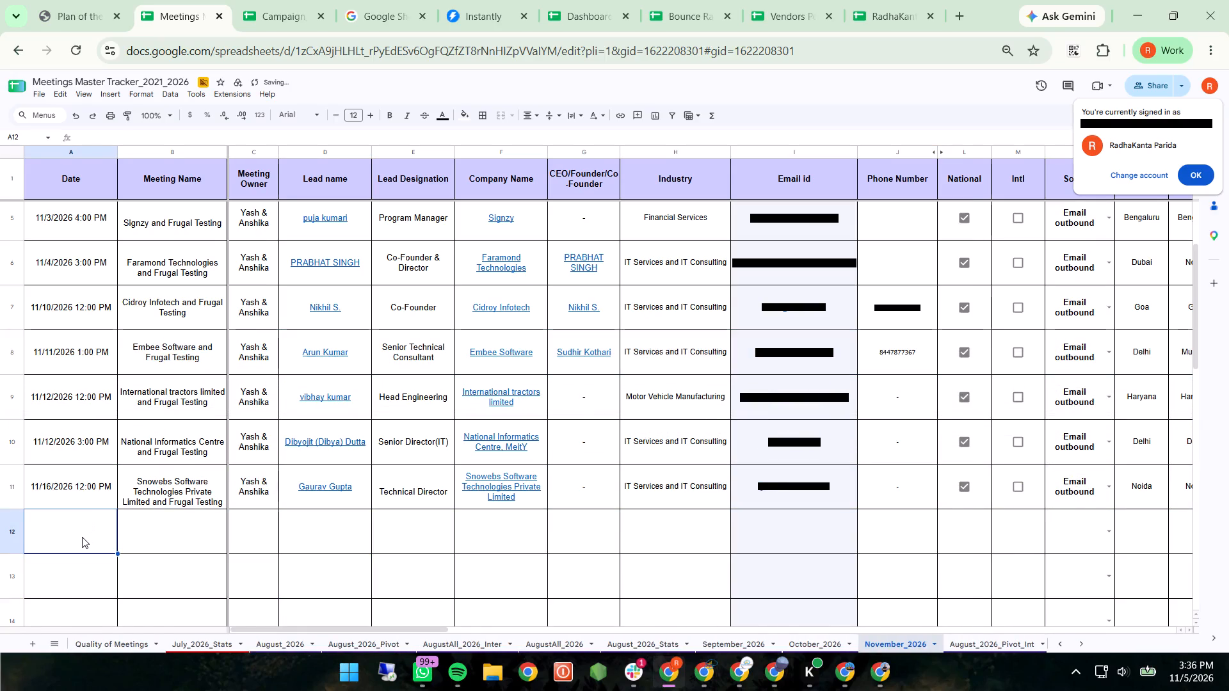
Dismiss the notice about the signed-in account.
{"action": "left_click", "coordinate": [1189, 180]}
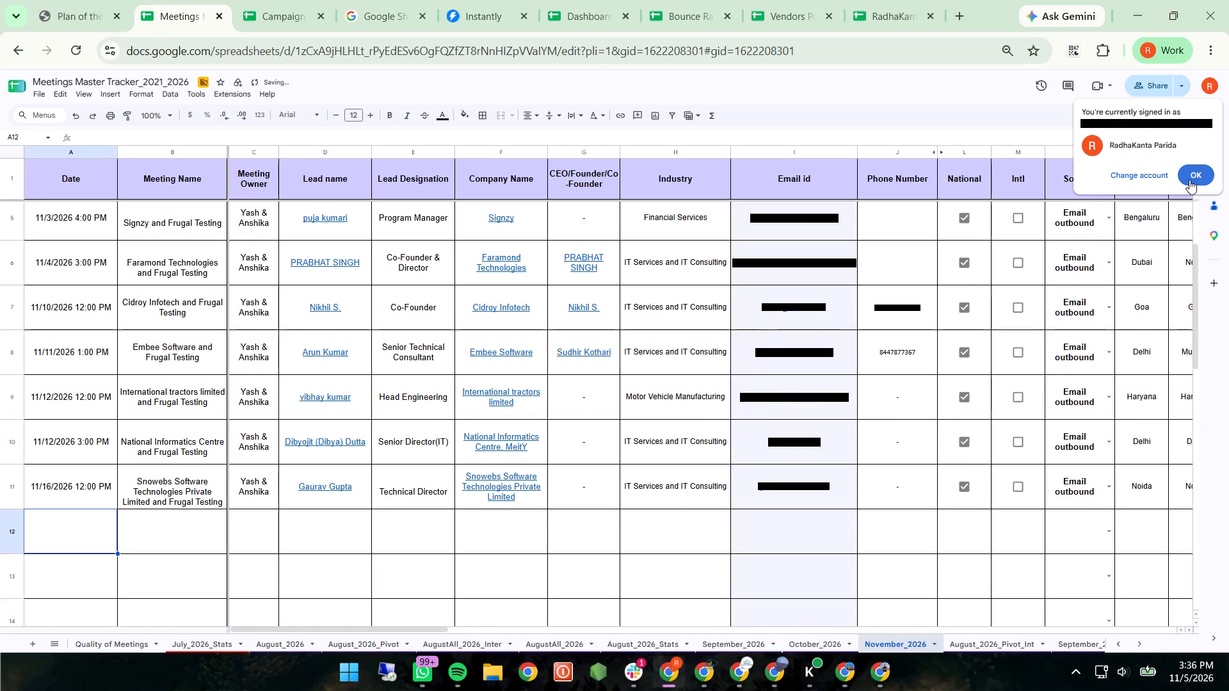
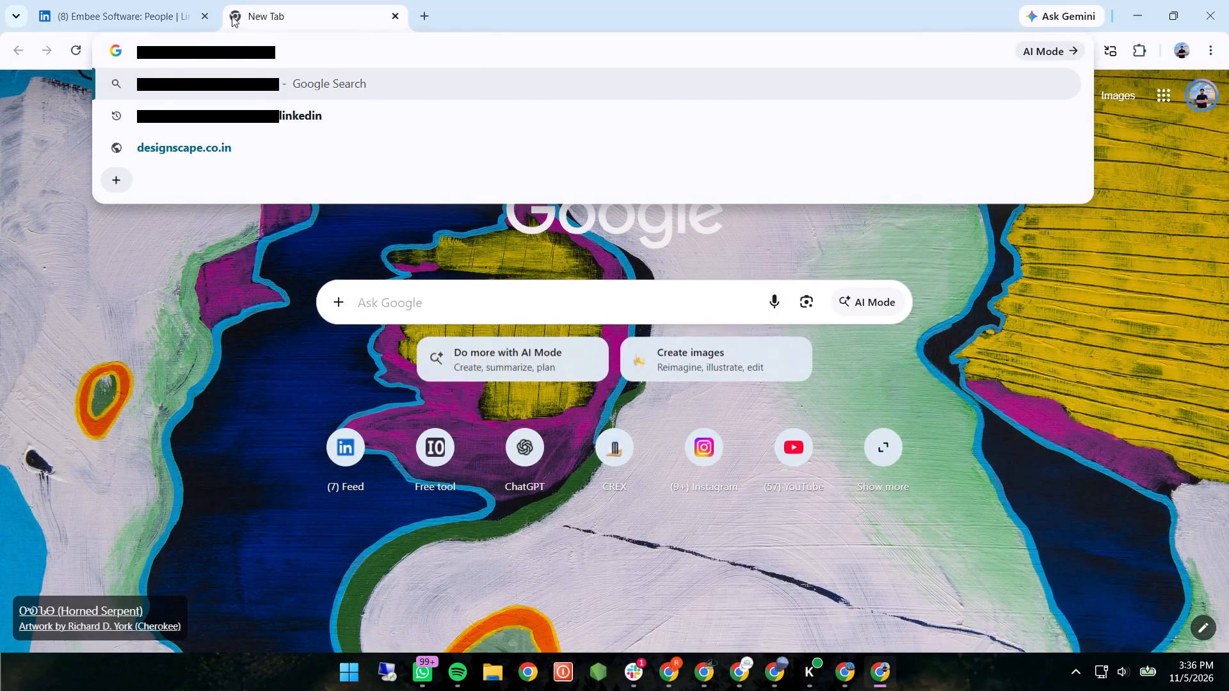
Search Google for the Designscape contact's e-mail address followed by ".linkedin" and open the LinkedIn profile for Designscape Technologies Pvt. Ltd.
{"action": "type", "text": ".linkedin"}
{"action": "key", "text": "Return"}
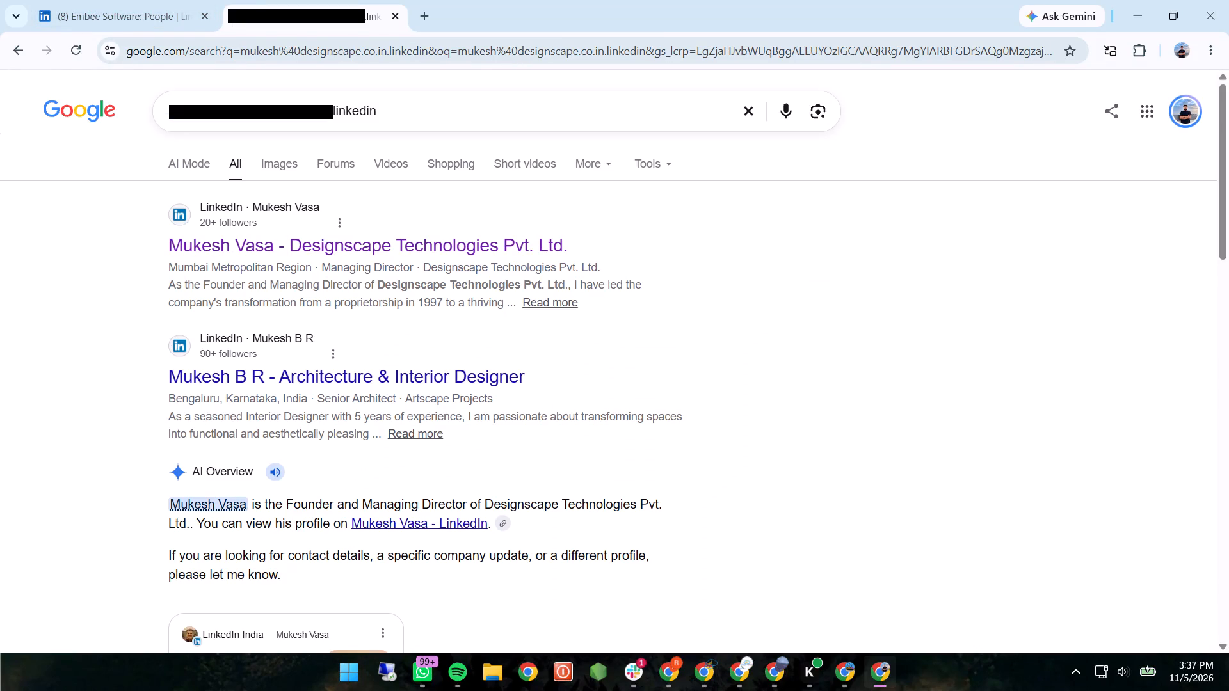
{"action": "left_click", "coordinate": [263, 245]}
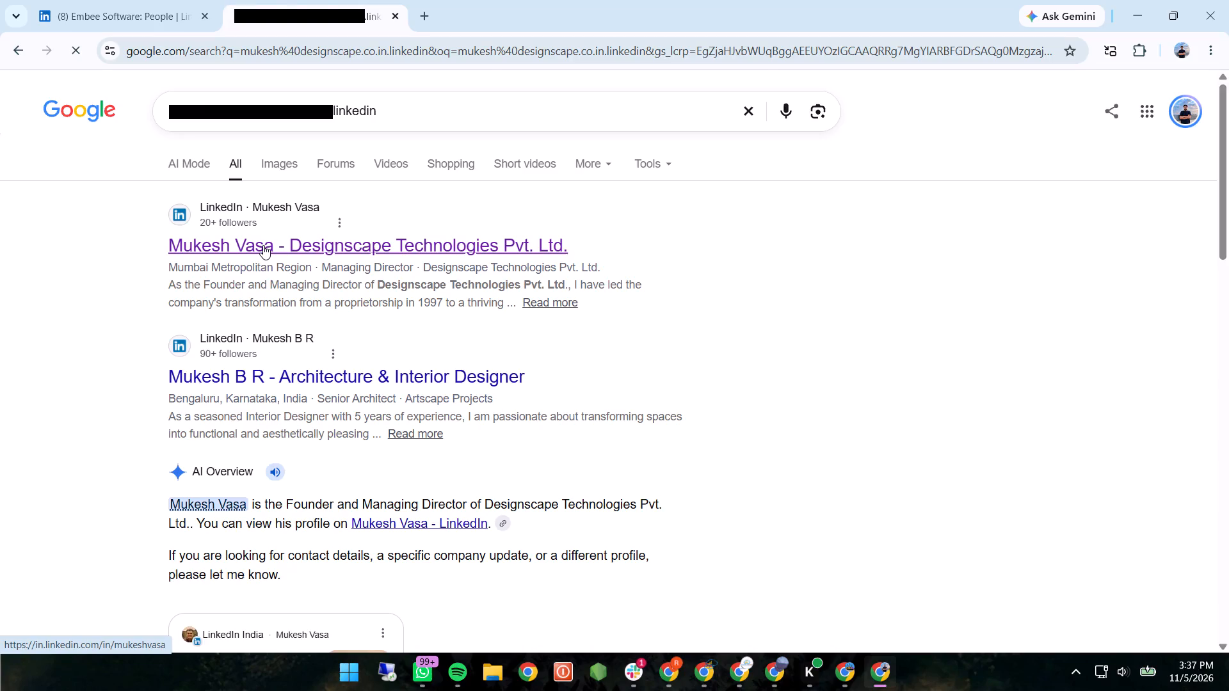
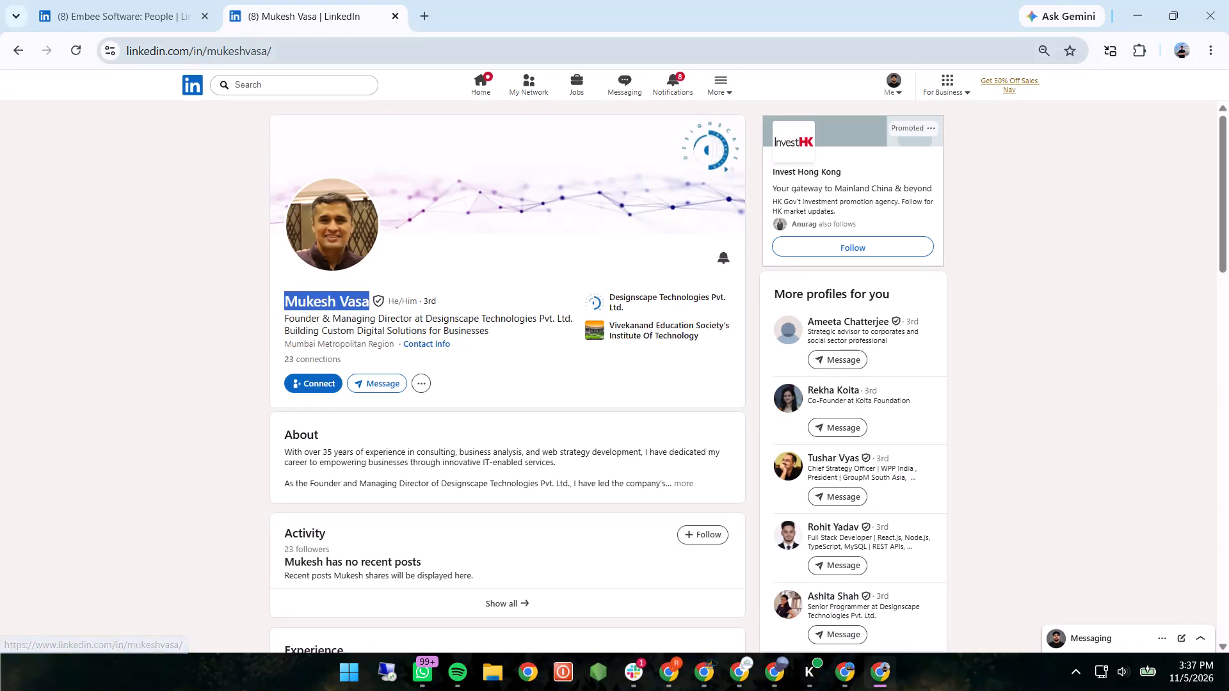
Copy the Designscape contact's profile URL, the location "Mumbai" and the title "Founder & Managing Director" as separate clipboard entries.
{"action": "left_click_drag", "start_coordinate": [341, 54], "coordinate": [104, 52]}
{"action": "key", "text": "ctrl+c"}
{"action": "key", "text": "ctrl+c"}
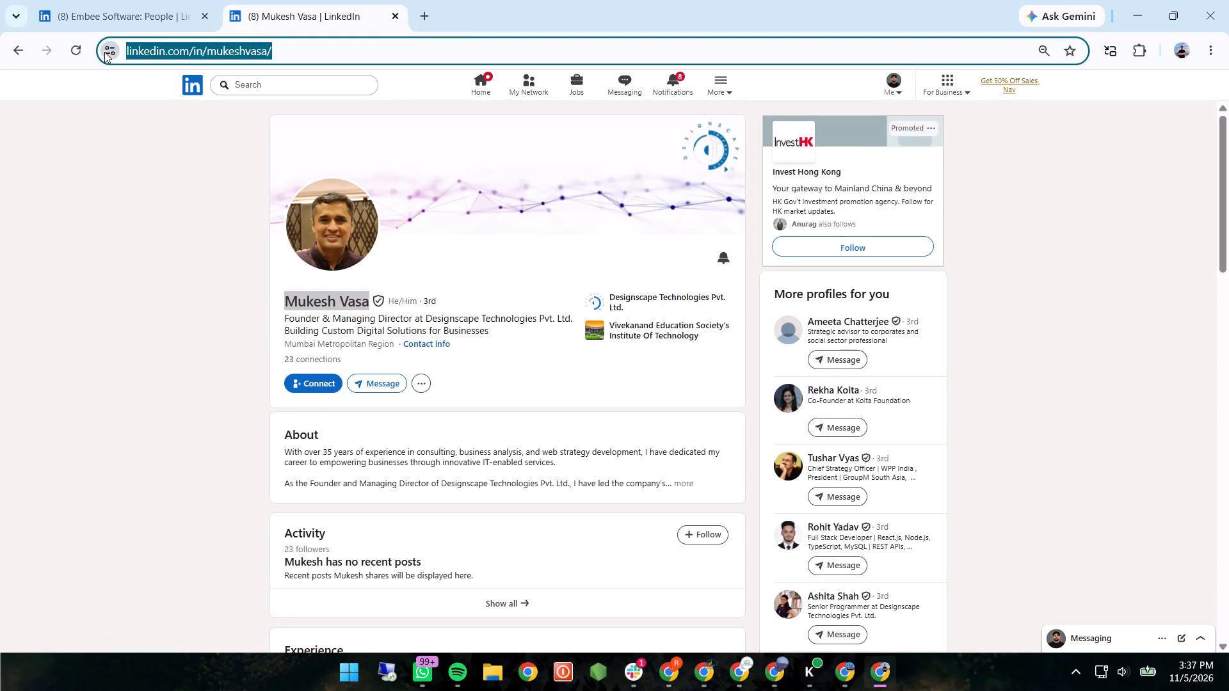
{"action": "left_click_drag", "start_coordinate": [273, 344], "coordinate": [316, 345]}
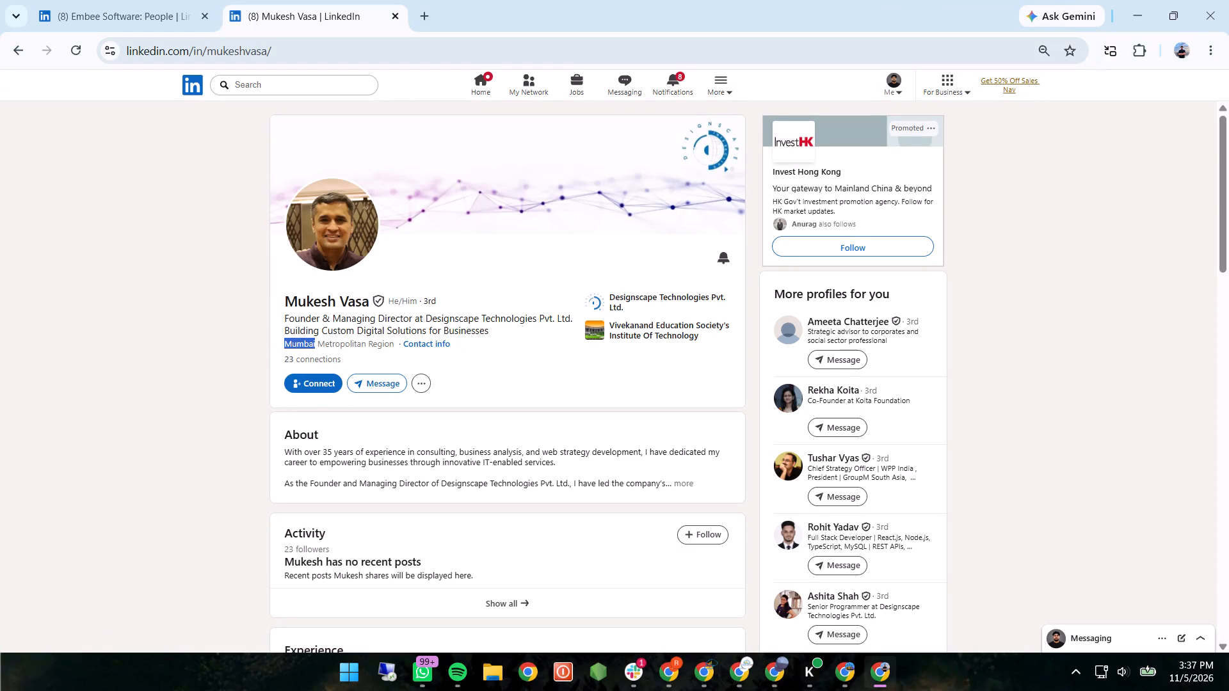
{"action": "left_click_drag", "start_coordinate": [316, 345], "coordinate": [316, 347]}
{"action": "key", "text": "ctrl+c"}
{"action": "key", "text": "ctrl+c"}
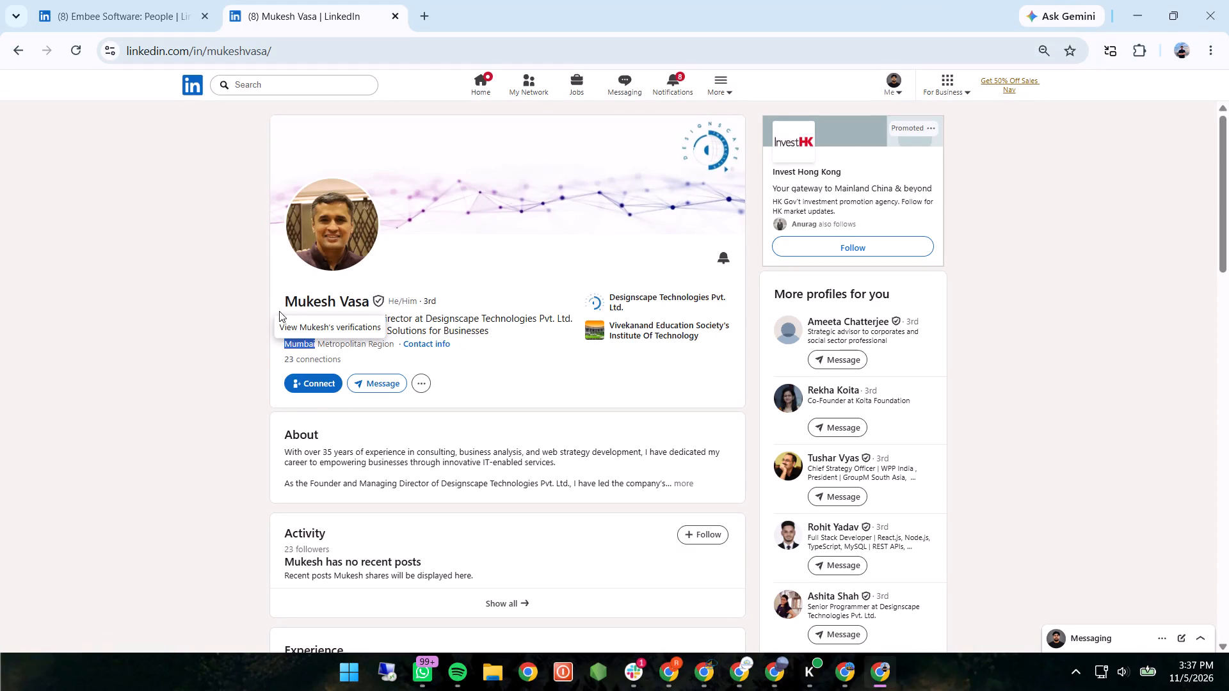
{"action": "left_click_drag", "start_coordinate": [279, 311], "coordinate": [412, 321]}
{"action": "key", "text": "ctrl+c"}
{"action": "key", "text": "ctrl+c"}
Open the Designscape Technologies company page from the profile's Experience section and copy its name, page URL and industry separately.
{"action": "scroll", "coordinate": [483, 355], "scroll_direction": "down", "scroll_amount": 3}
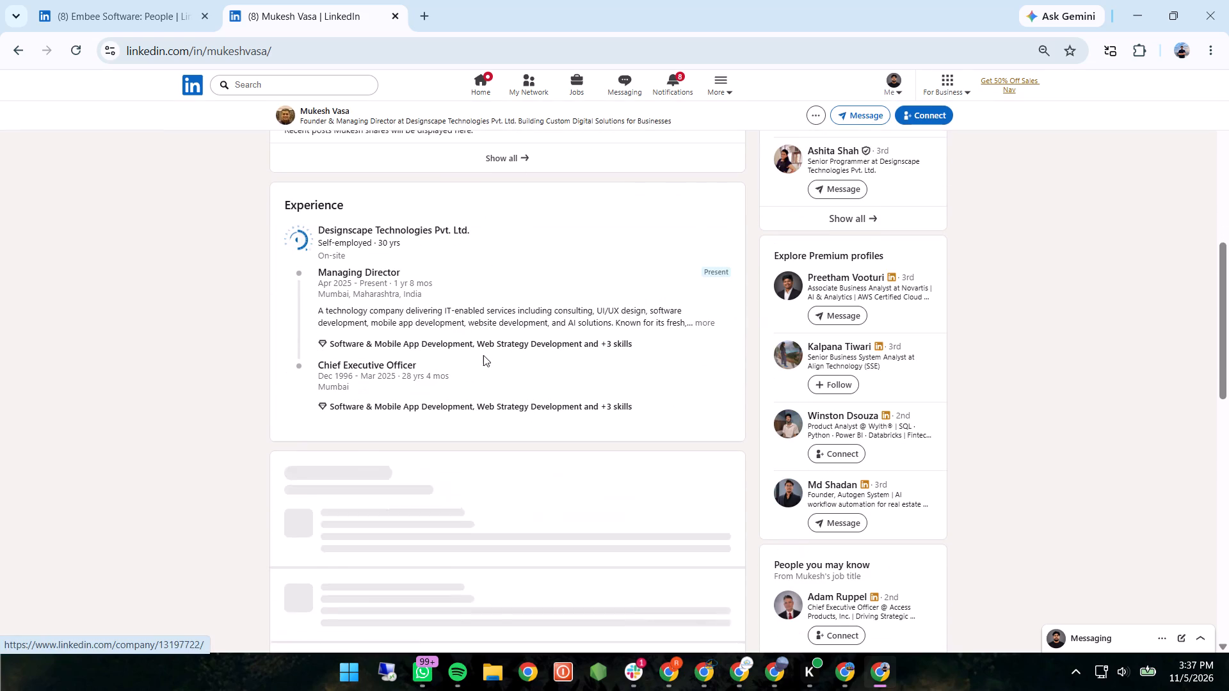
{"action": "scroll", "coordinate": [483, 355], "scroll_direction": "down", "scroll_amount": 1}
{"action": "left_click", "coordinate": [382, 229]}
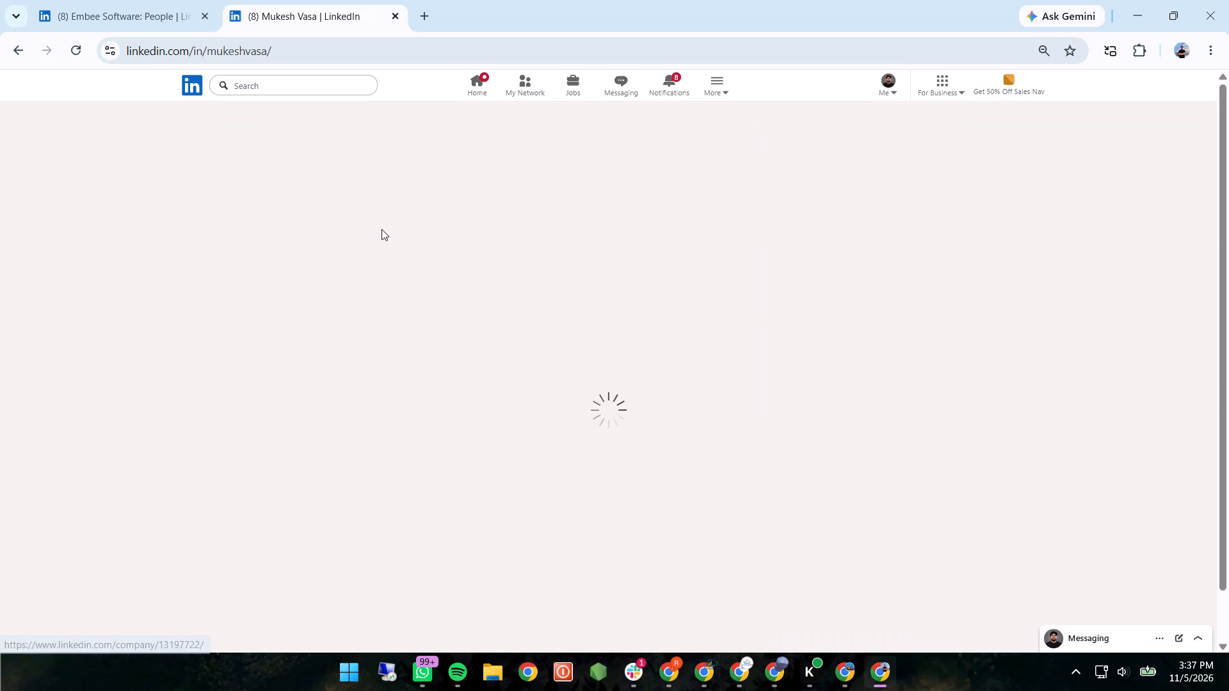
{"action": "left_click_drag", "start_coordinate": [277, 251], "coordinate": [469, 260]}
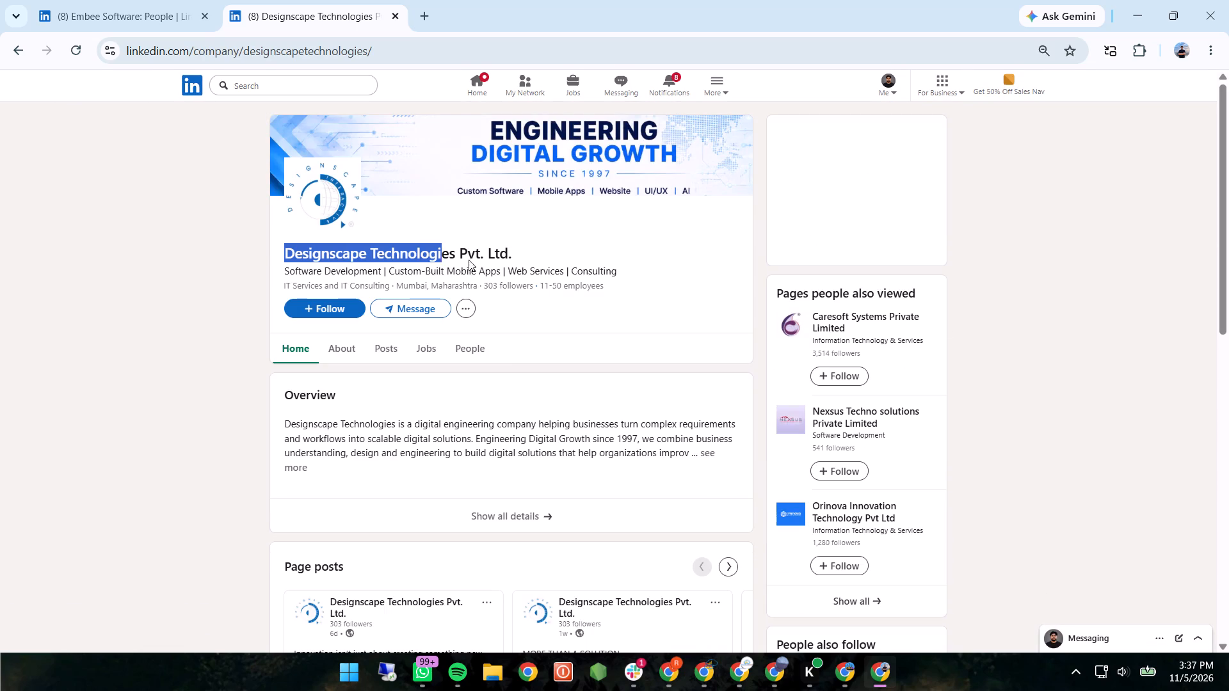
{"action": "left_click_drag", "start_coordinate": [469, 260], "coordinate": [519, 256]}
{"action": "key", "text": "ctrl+c"}
{"action": "key", "text": "ctrl+c"}
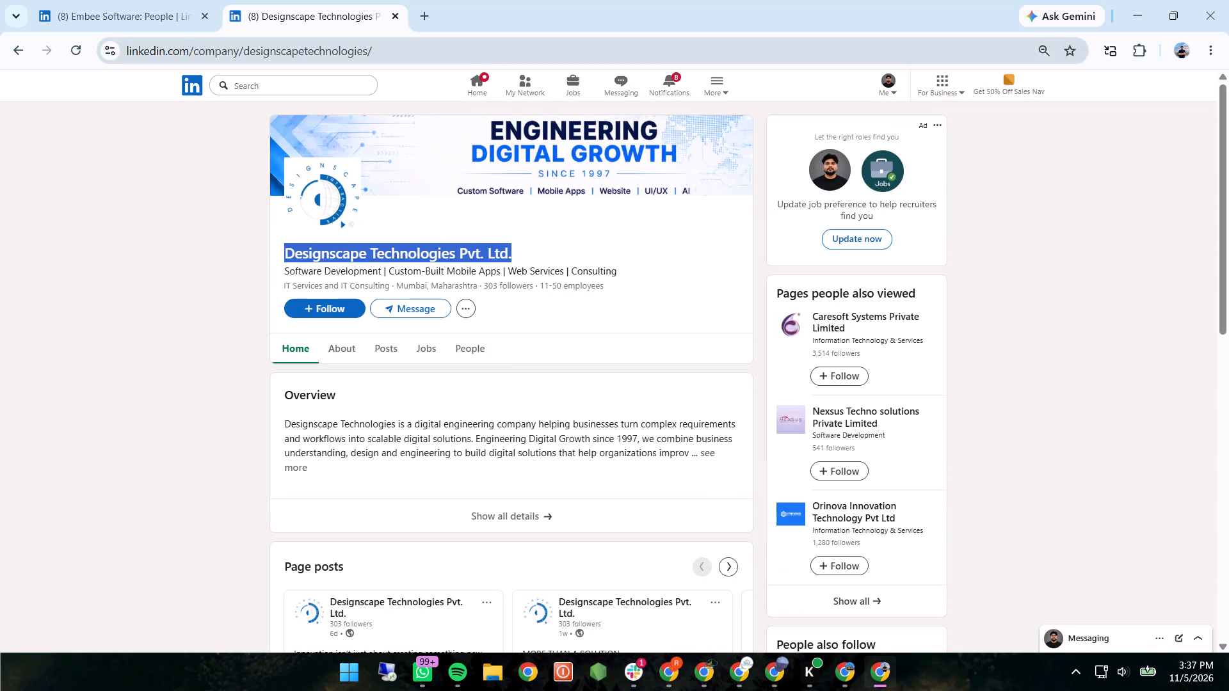
{"action": "left_click_drag", "start_coordinate": [449, 46], "coordinate": [64, 82]}
{"action": "key", "text": "ctrl+c"}
{"action": "key", "text": "ctrl+c"}
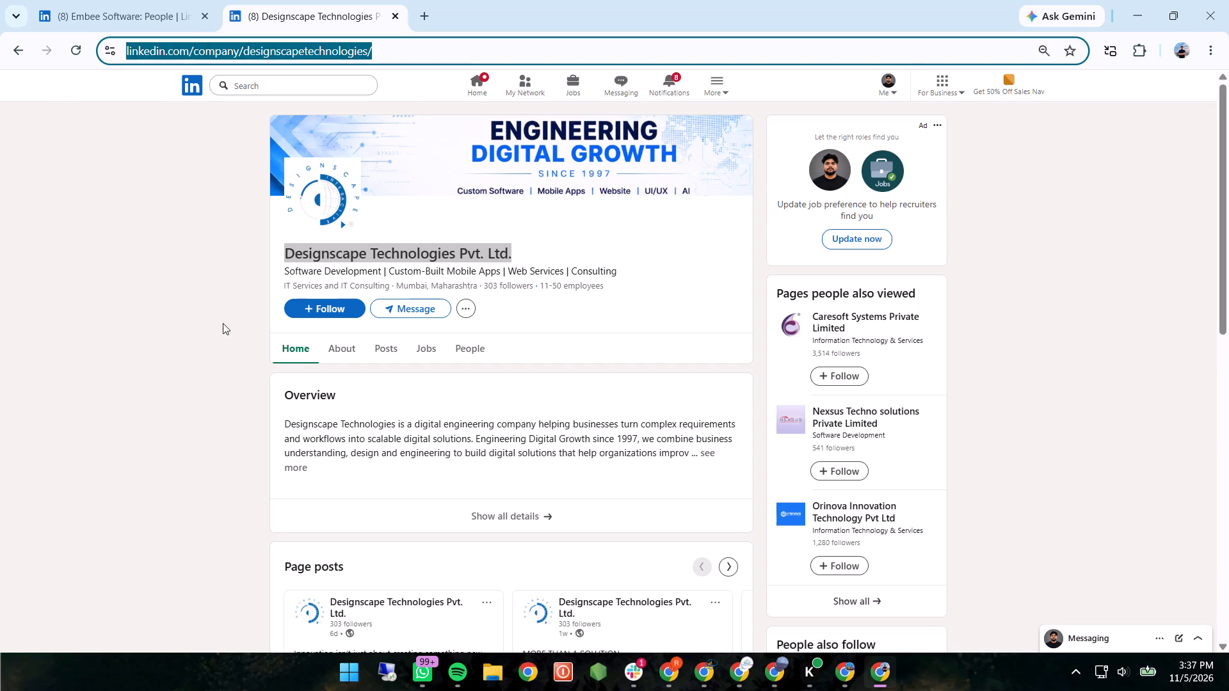
{"action": "left_click_drag", "start_coordinate": [269, 290], "coordinate": [390, 290]}
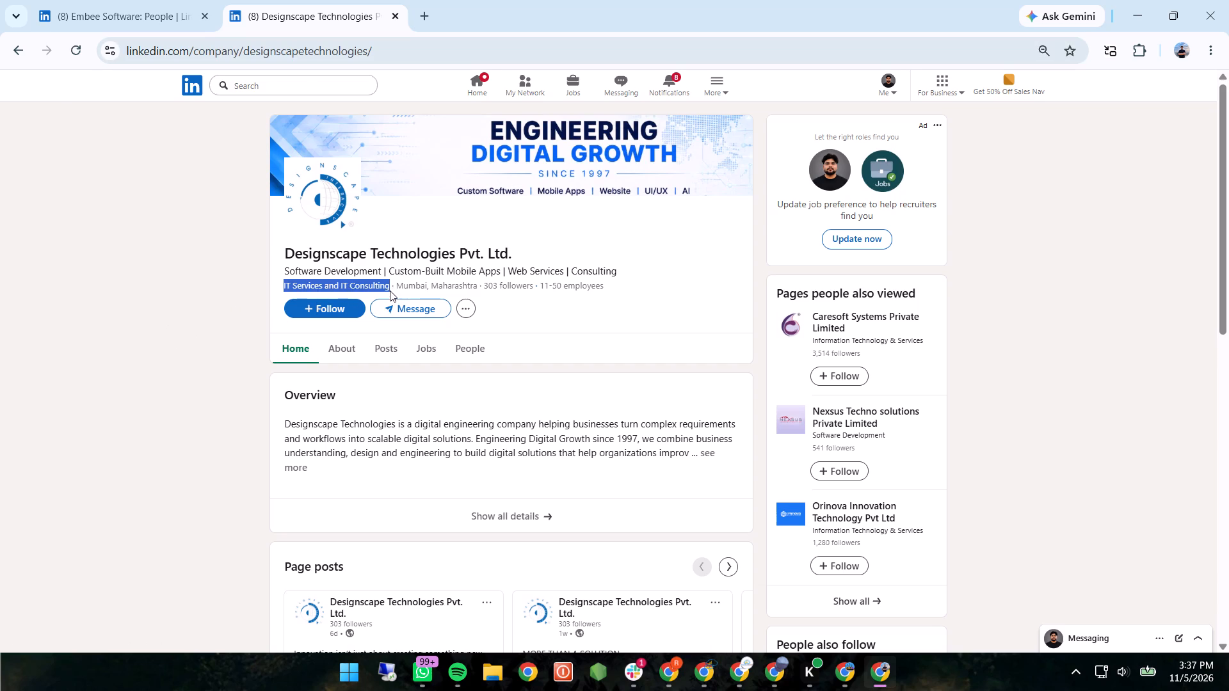
{"action": "left_click_drag", "start_coordinate": [390, 290], "coordinate": [390, 289]}
{"action": "key", "text": "ctrl+c"}
{"action": "key", "text": "ctrl+c"}
{"action": "left_click", "coordinate": [352, 355]}
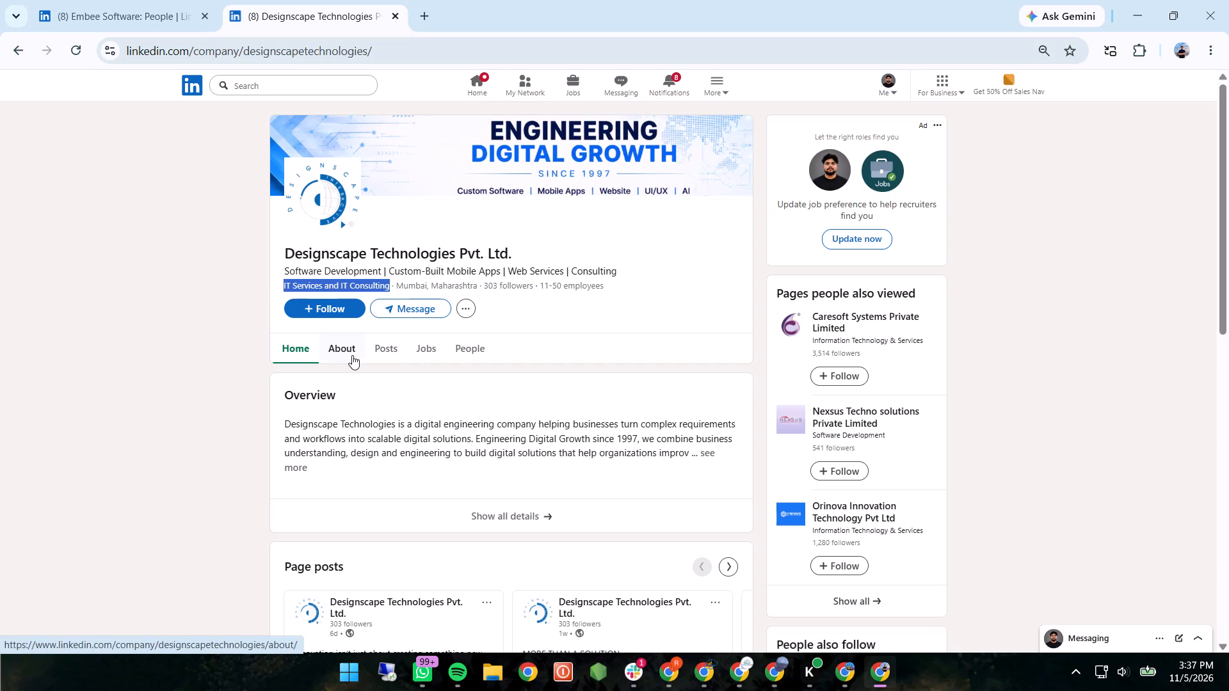
{"action": "scroll", "coordinate": [404, 418], "scroll_direction": "down", "scroll_amount": 4}
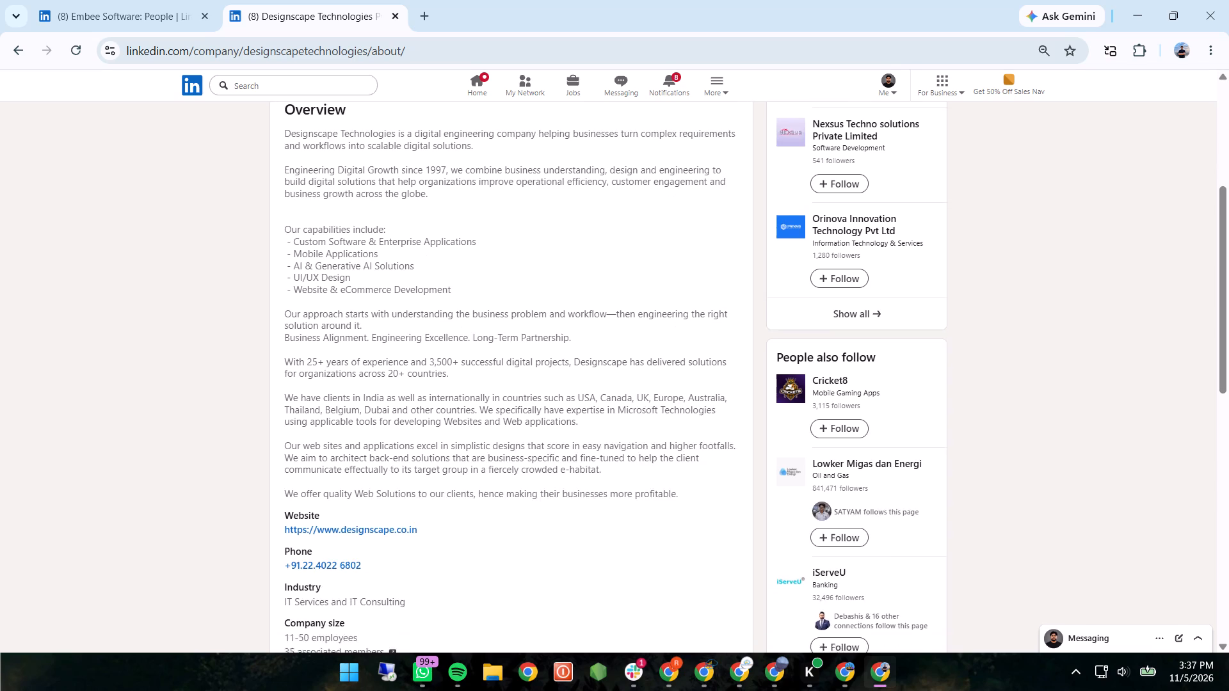
{"action": "scroll", "coordinate": [404, 418], "scroll_direction": "down", "scroll_amount": 1}
{"action": "left_click_drag", "start_coordinate": [434, 508], "coordinate": [333, 516]}
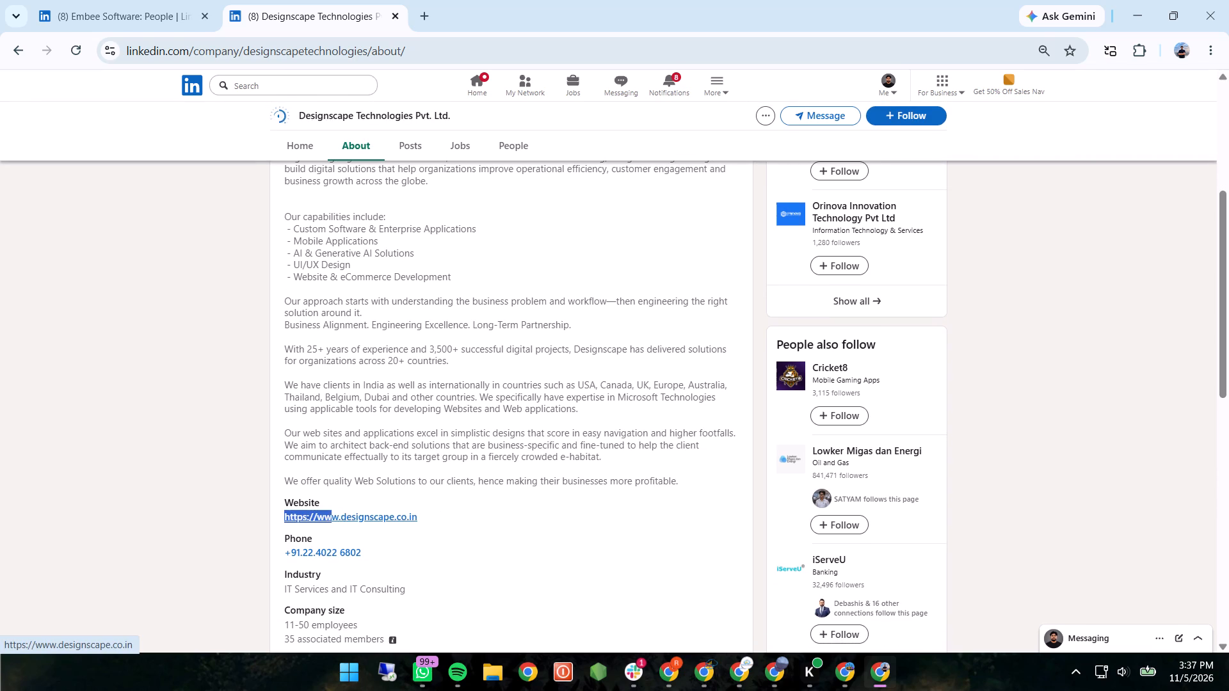
{"action": "left_click_drag", "start_coordinate": [333, 516], "coordinate": [424, 520]}
{"action": "key", "text": "ctrl+c"}
{"action": "key", "text": "ctrl+c"}
{"action": "scroll", "coordinate": [424, 520], "scroll_direction": "up", "scroll_amount": 5}
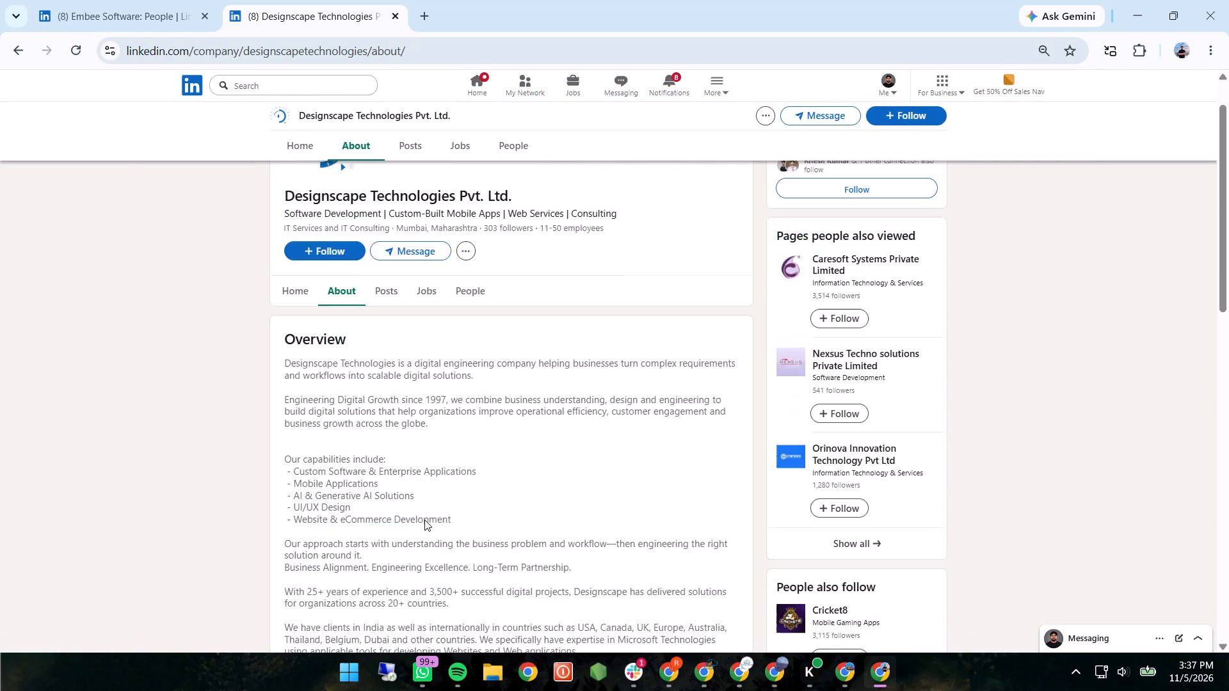
{"action": "left_click", "coordinate": [479, 351]}
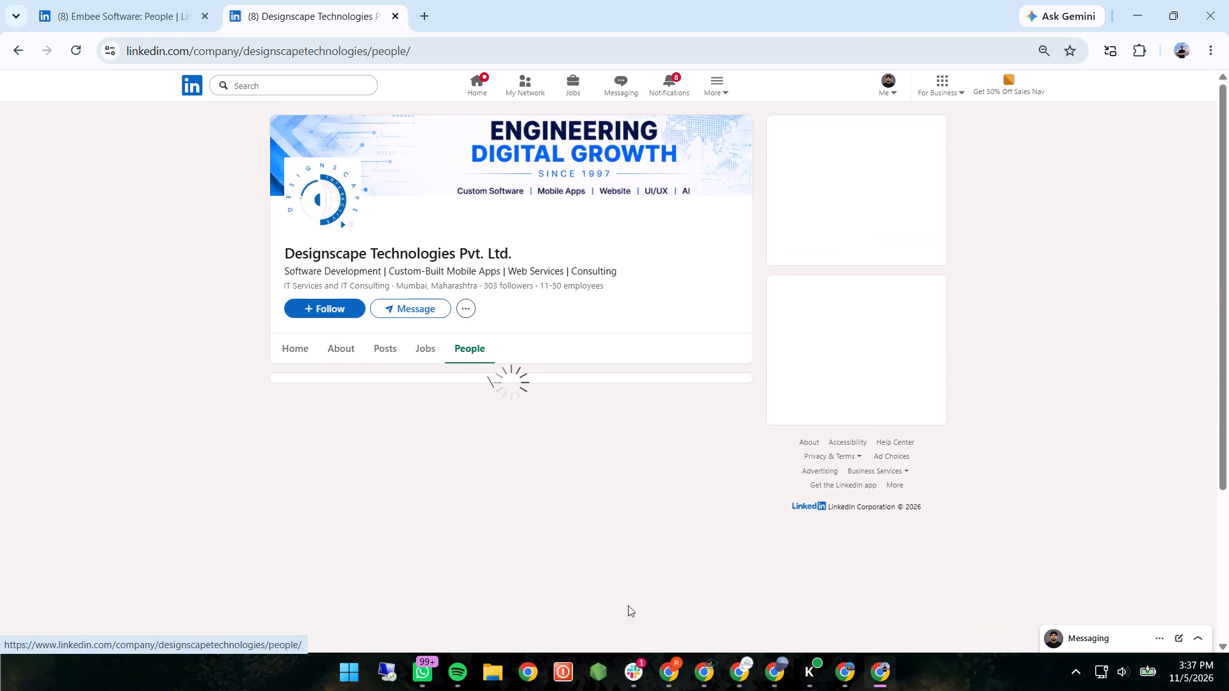
In row 12 of the November_2026 sheet, enter the Designscape contact's name as Lead name, linked to their LinkedIn profile.
{"action": "left_click", "coordinate": [668, 667]}
{"action": "scroll", "coordinate": [518, 460], "scroll_direction": "down", "scroll_amount": 1}
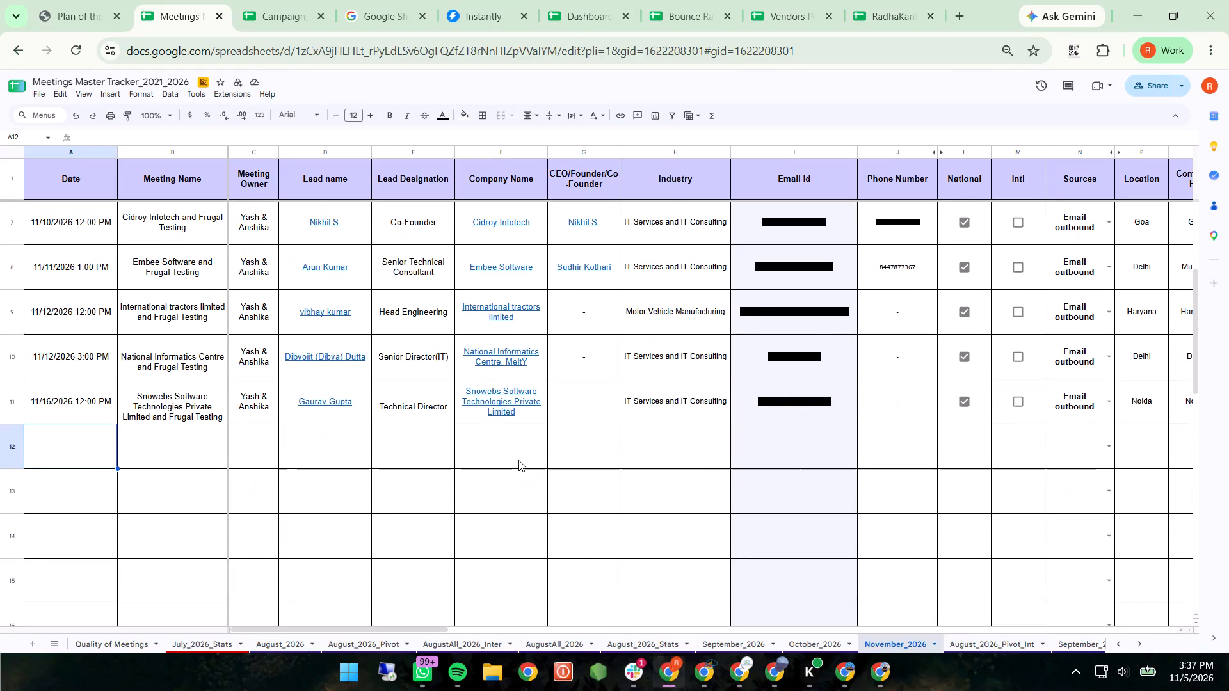
{"action": "scroll", "coordinate": [518, 460], "scroll_direction": "down", "scroll_amount": 1}
{"action": "left_click", "coordinate": [316, 425]}
{"action": "key", "text": "ctrl+k"}
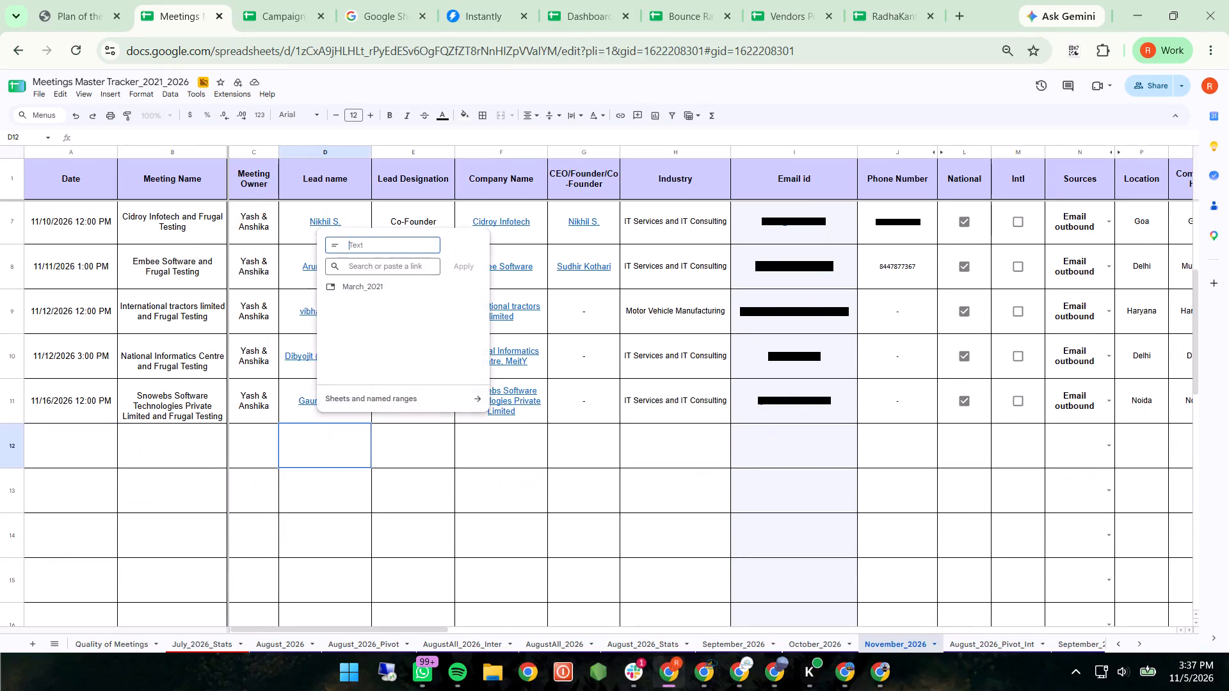
{"action": "key", "text": "super+v"}
{"action": "scroll", "coordinate": [471, 449], "scroll_direction": "down", "scroll_amount": 1}
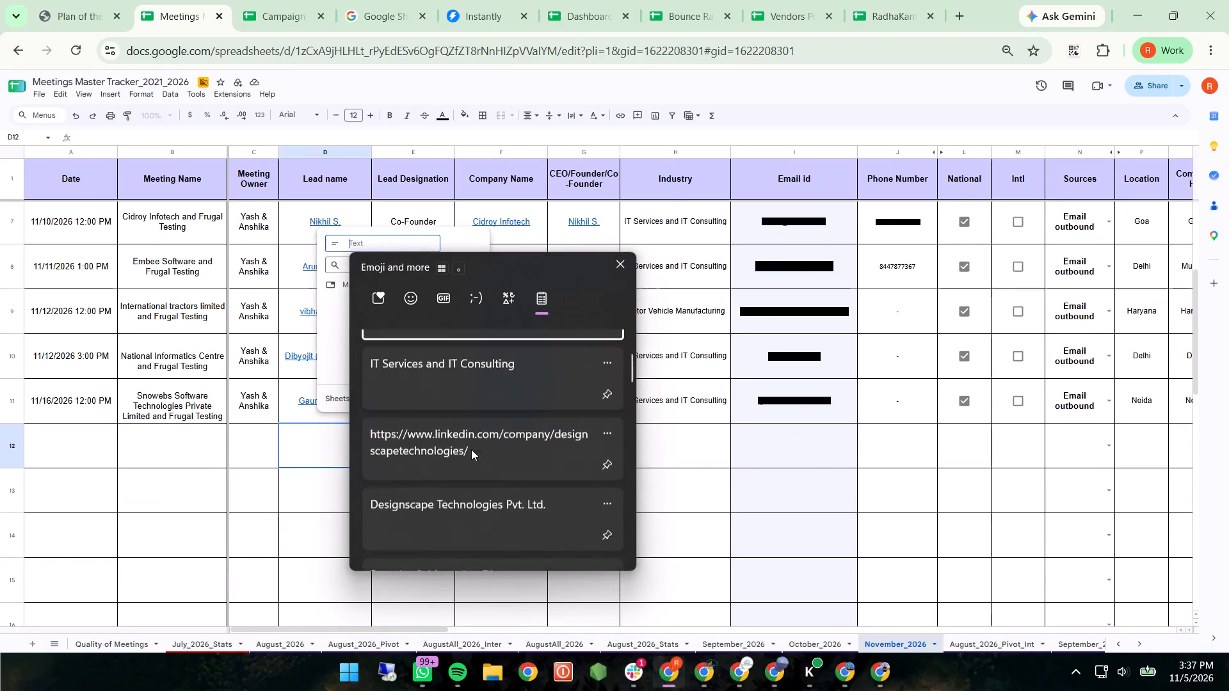
{"action": "scroll", "coordinate": [471, 449], "scroll_direction": "down", "scroll_amount": 5}
{"action": "left_click", "coordinate": [471, 449]}
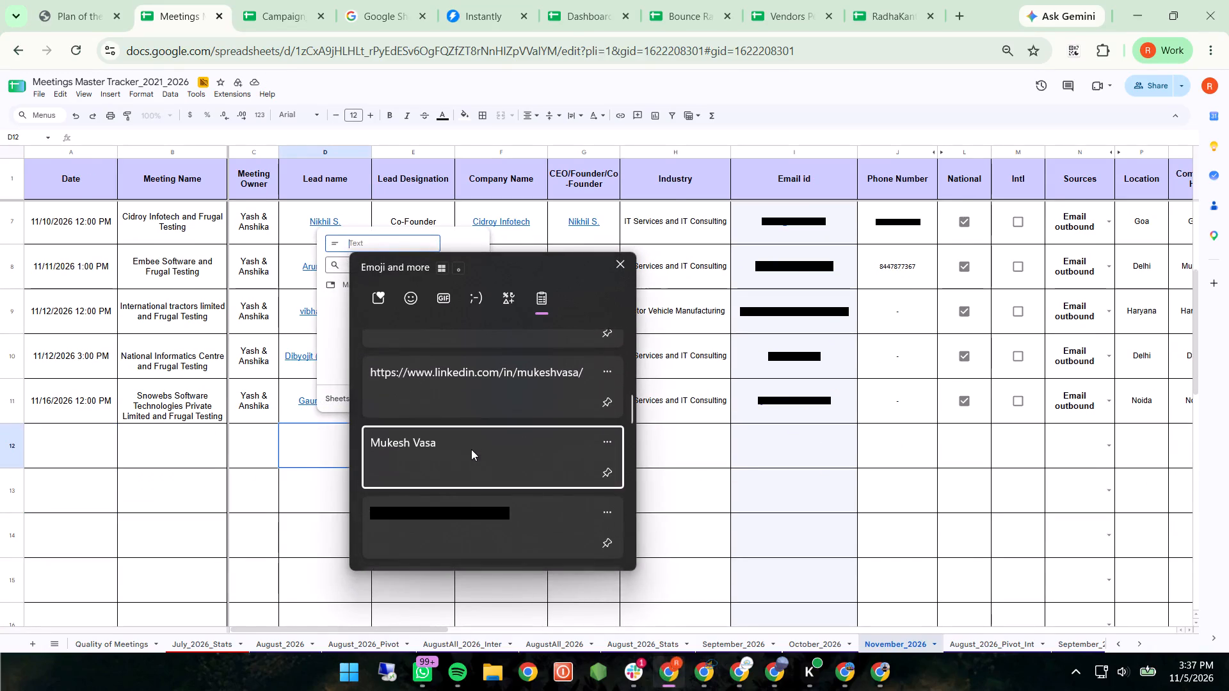
{"action": "key", "text": "ctrl+v"}
{"action": "left_click", "coordinate": [394, 257]}
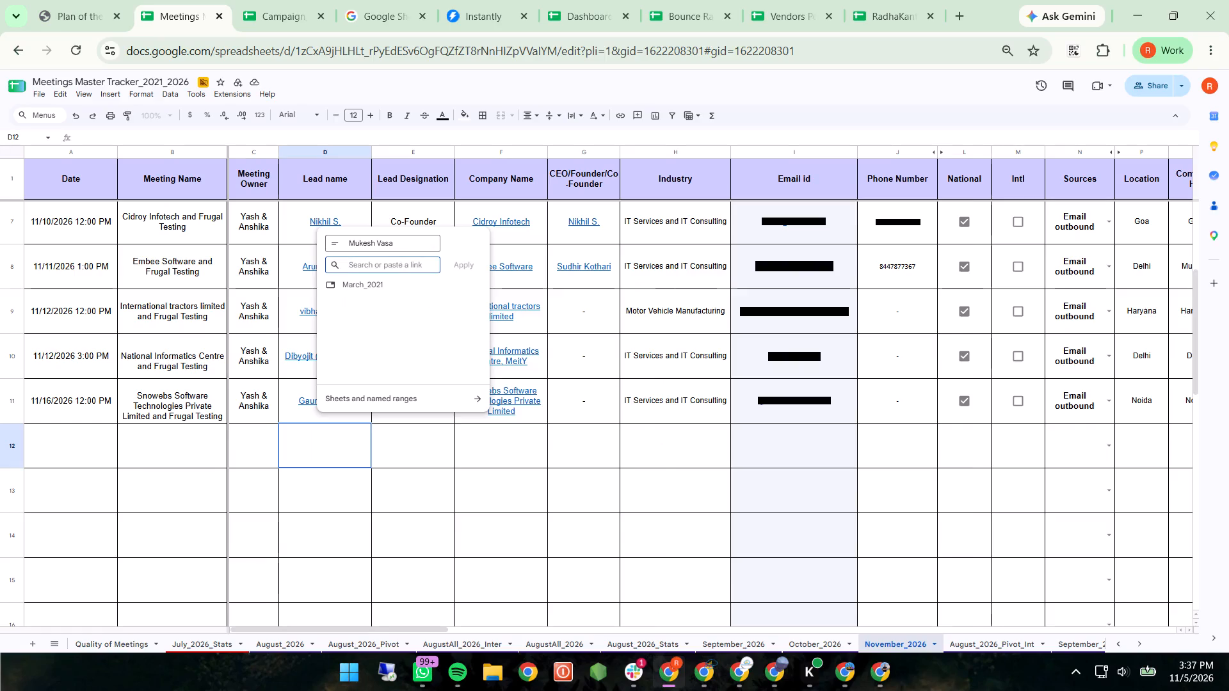
{"action": "key", "text": "super+v"}
{"action": "scroll", "coordinate": [454, 426], "scroll_direction": "down", "scroll_amount": 3}
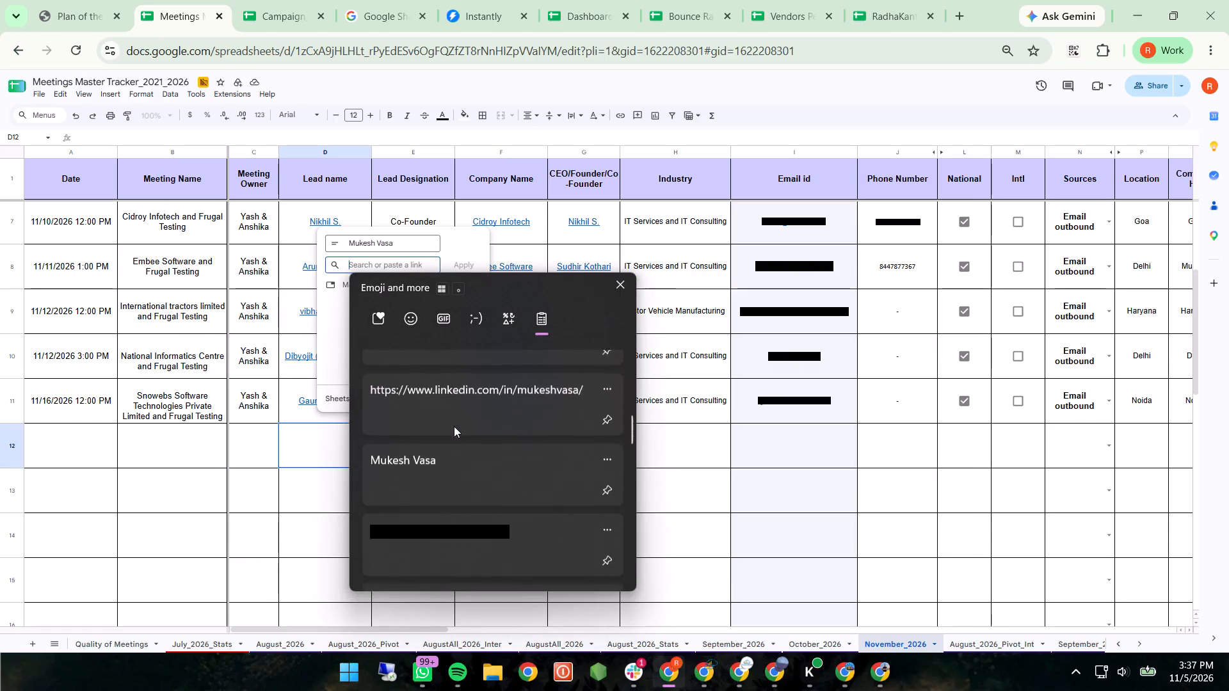
{"action": "scroll", "coordinate": [454, 426], "scroll_direction": "down", "scroll_amount": 1}
{"action": "left_click", "coordinate": [456, 394]}
{"action": "key", "text": "ctrl+v"}
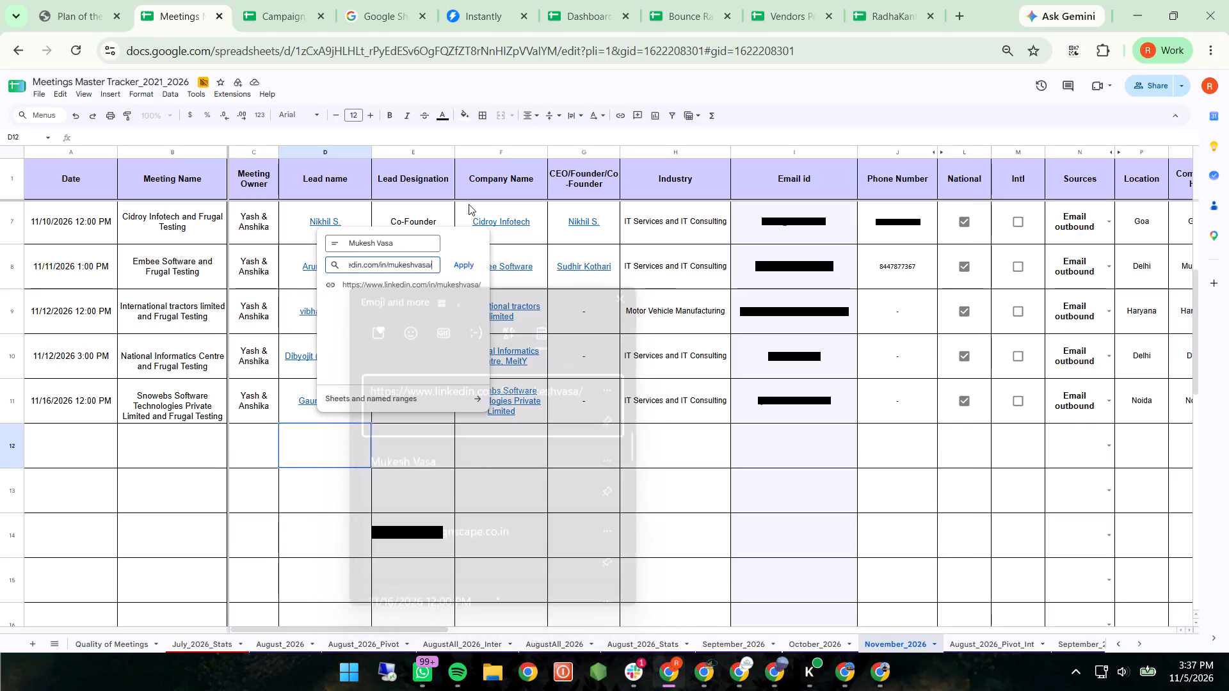
{"action": "left_click", "coordinate": [469, 259]}
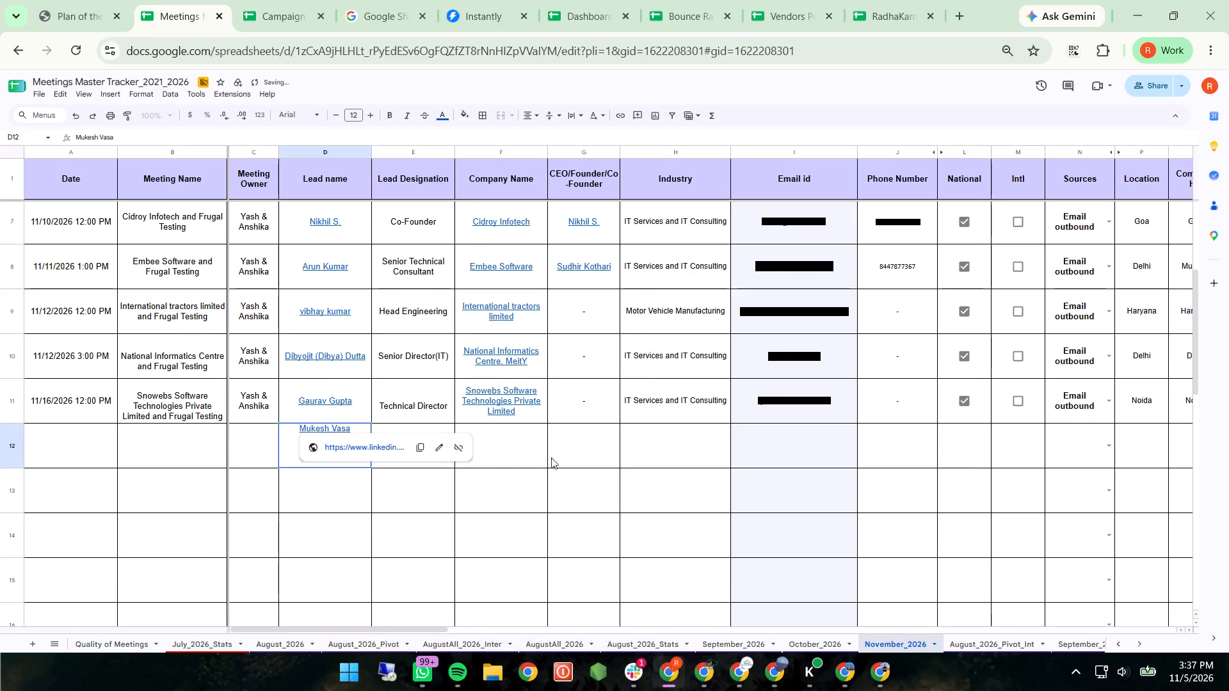
Copy the linked lead name in row 12 into that row's CEO/Founder/Co-Founder cell.
{"action": "left_click", "coordinate": [511, 454]}
{"action": "left_click", "coordinate": [367, 454]}
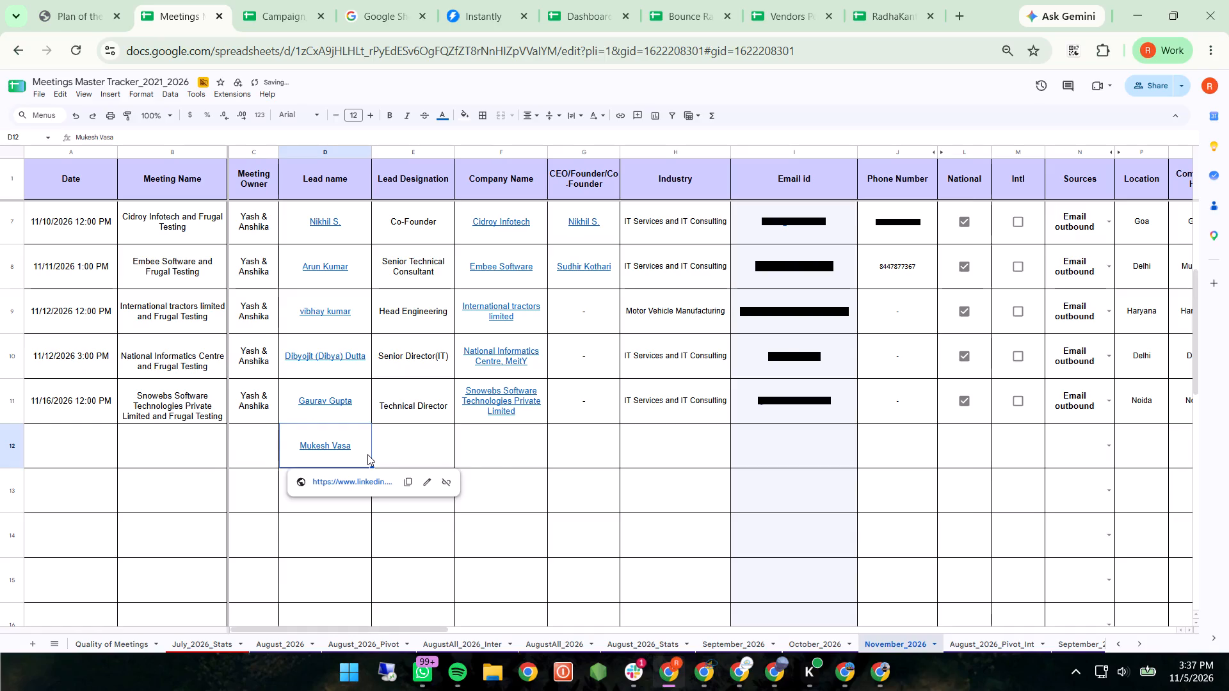
{"action": "key", "text": "ctrl+c"}
{"action": "left_click", "coordinate": [581, 457]}
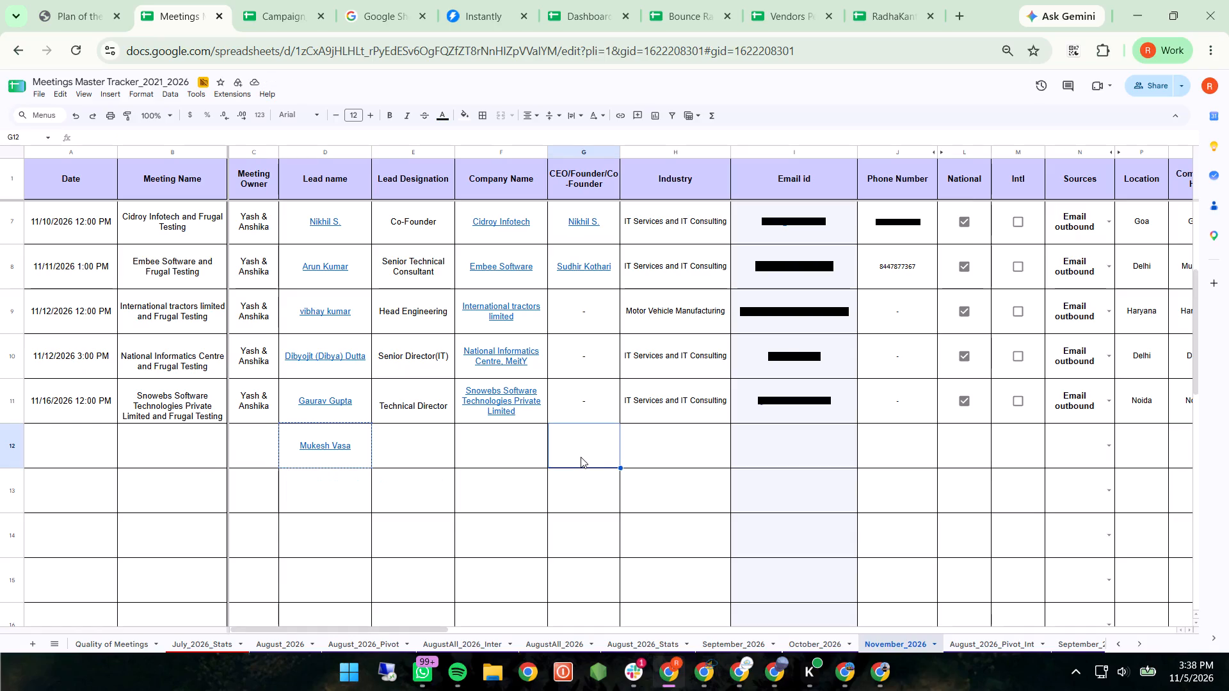
{"action": "key", "text": "ctrl+v"}
Enter "Founder & Managing Director" as the Lead Designation in row 12.
{"action": "left_click", "coordinate": [429, 443]}
{"action": "key", "text": "super+v"}
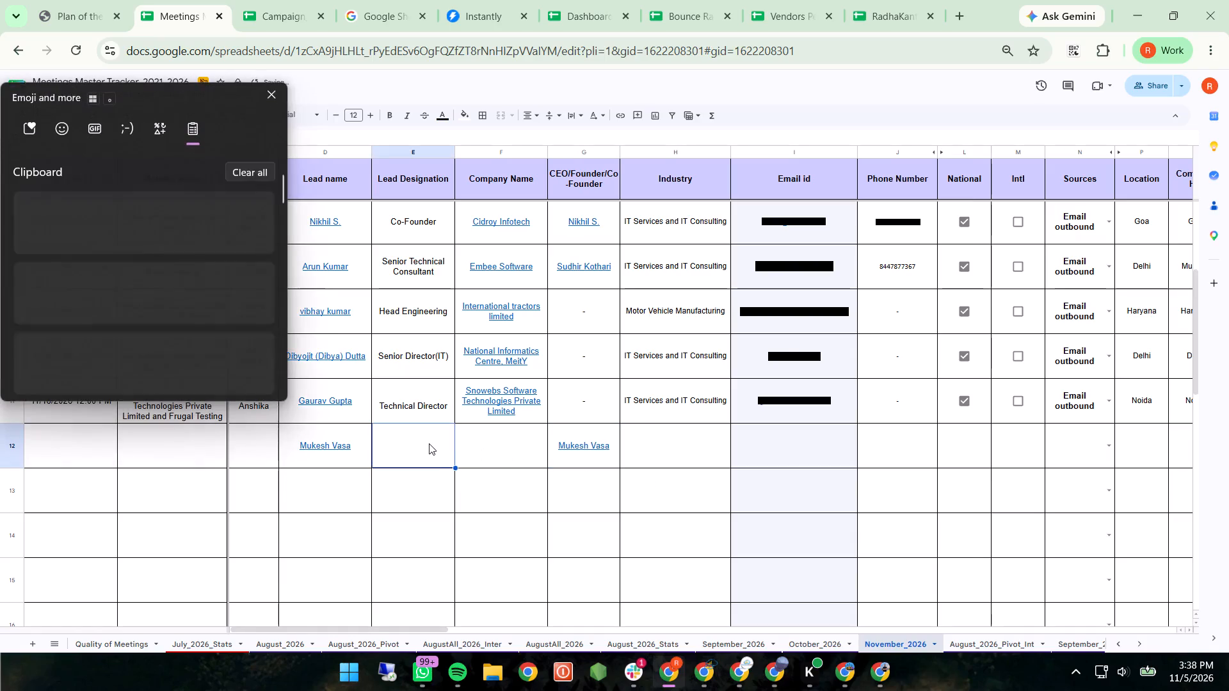
{"action": "scroll", "coordinate": [107, 345], "scroll_direction": "down", "scroll_amount": 3}
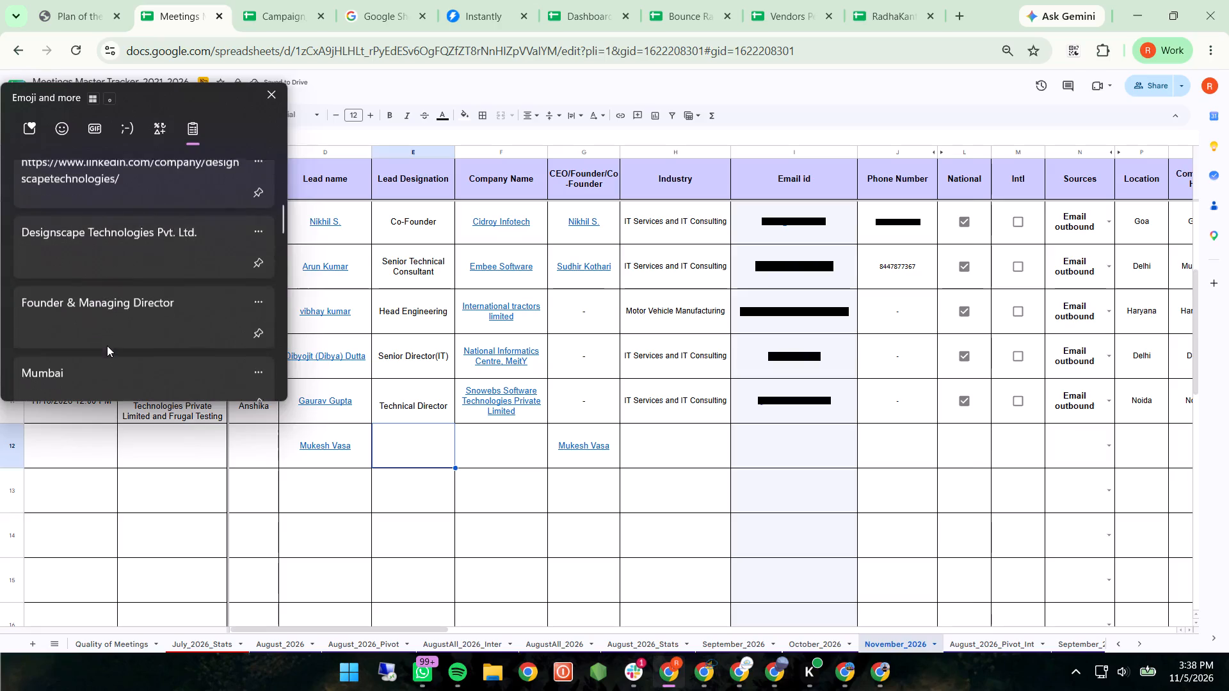
{"action": "scroll", "coordinate": [107, 345], "scroll_direction": "down", "scroll_amount": 1}
{"action": "left_click", "coordinate": [107, 345]}
{"action": "key", "text": "ctrl+v"}
{"action": "left_click", "coordinate": [483, 437]}
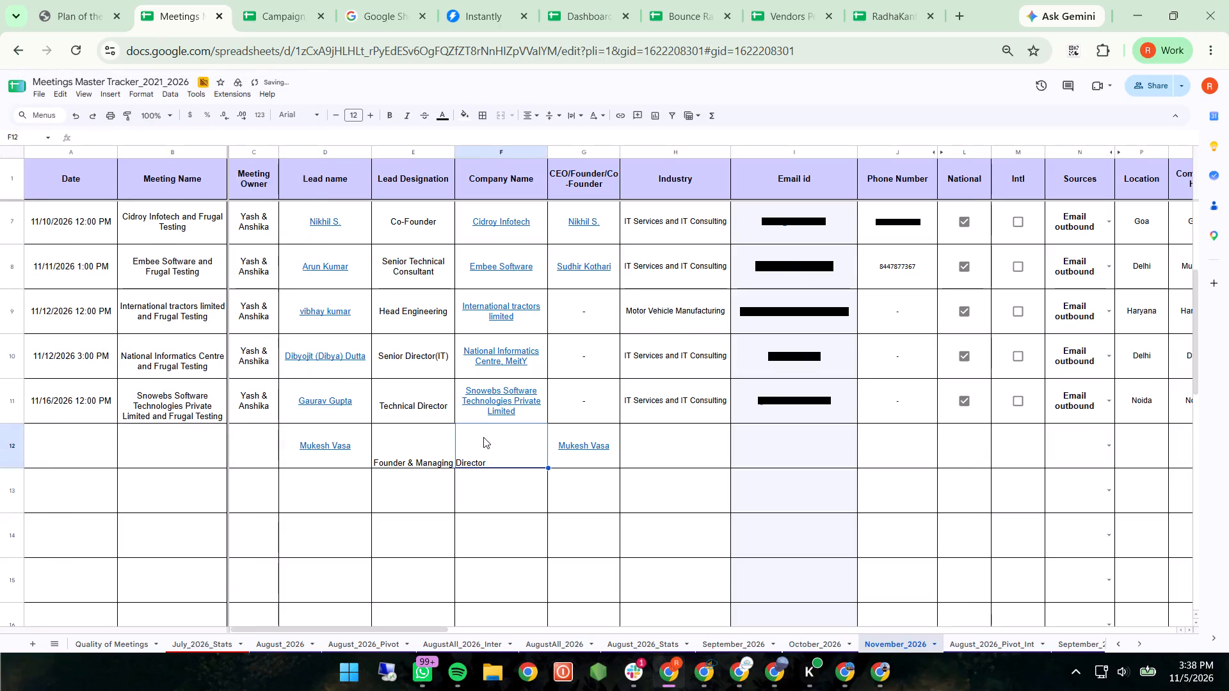
{"action": "key", "text": "ctrl+k"}
{"action": "key", "text": "super+v"}
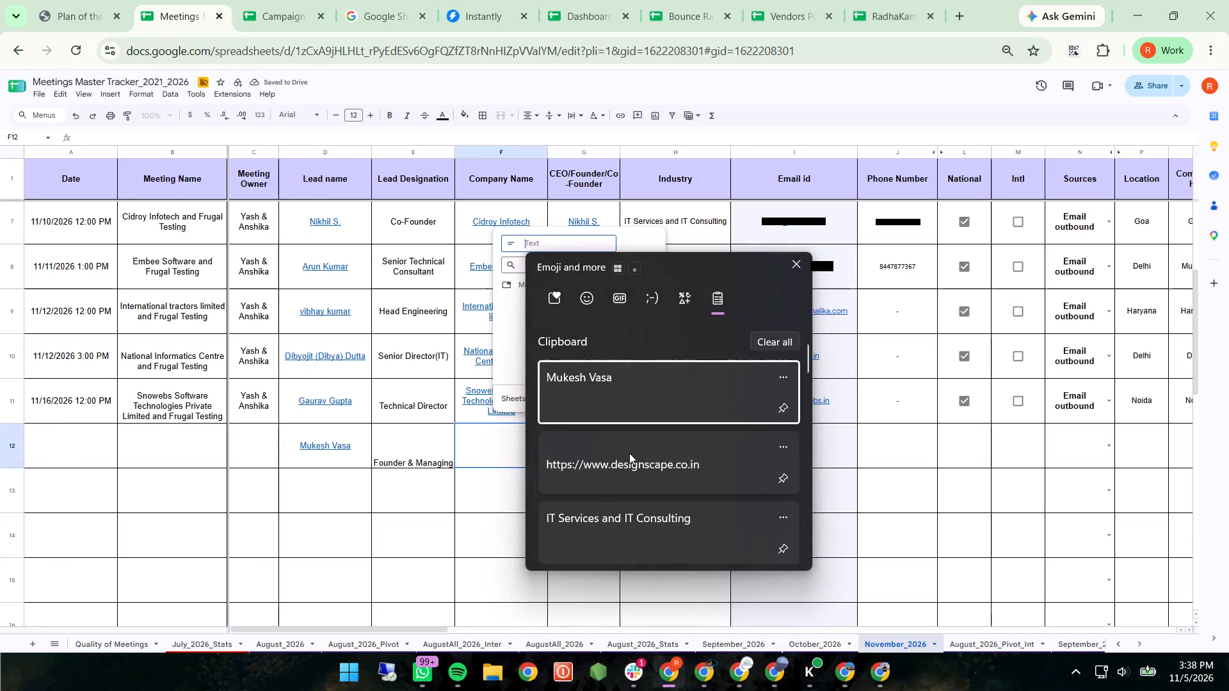
{"action": "scroll", "coordinate": [629, 453], "scroll_direction": "down", "scroll_amount": 3}
{"action": "left_click", "coordinate": [629, 453]}
{"action": "key", "text": "ctrl+v"}
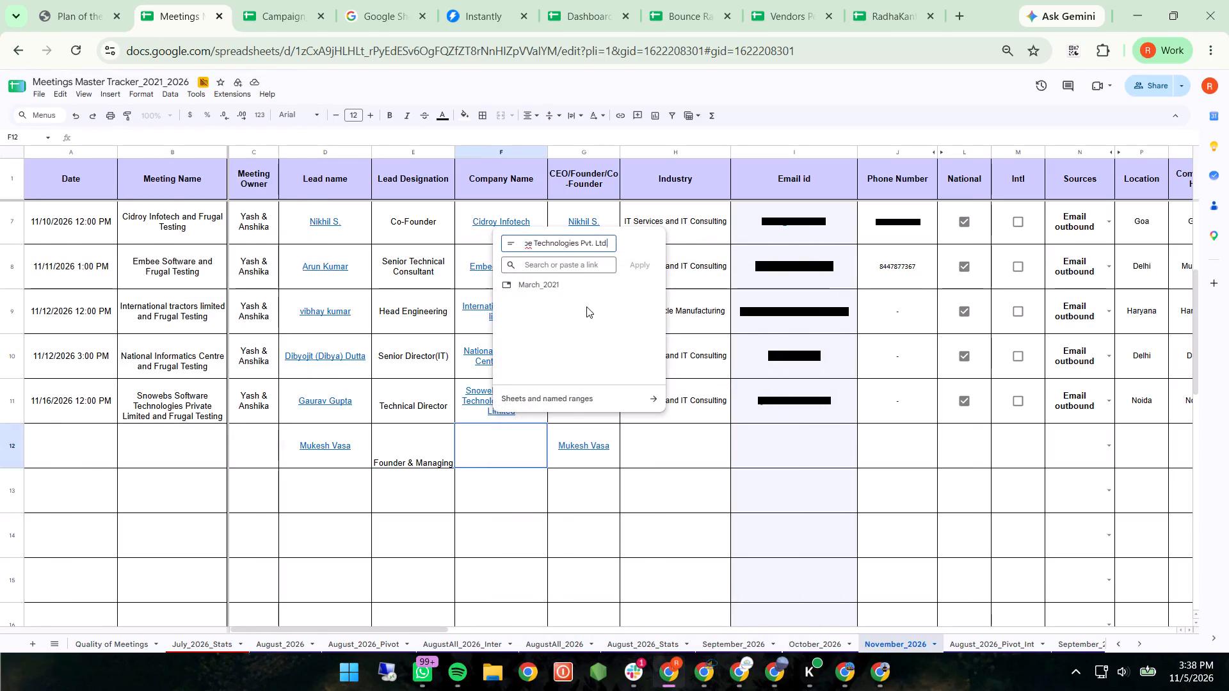
{"action": "left_click", "coordinate": [563, 266]}
{"action": "key", "text": "super+v"}
{"action": "scroll", "coordinate": [612, 462], "scroll_direction": "down", "scroll_amount": 1}
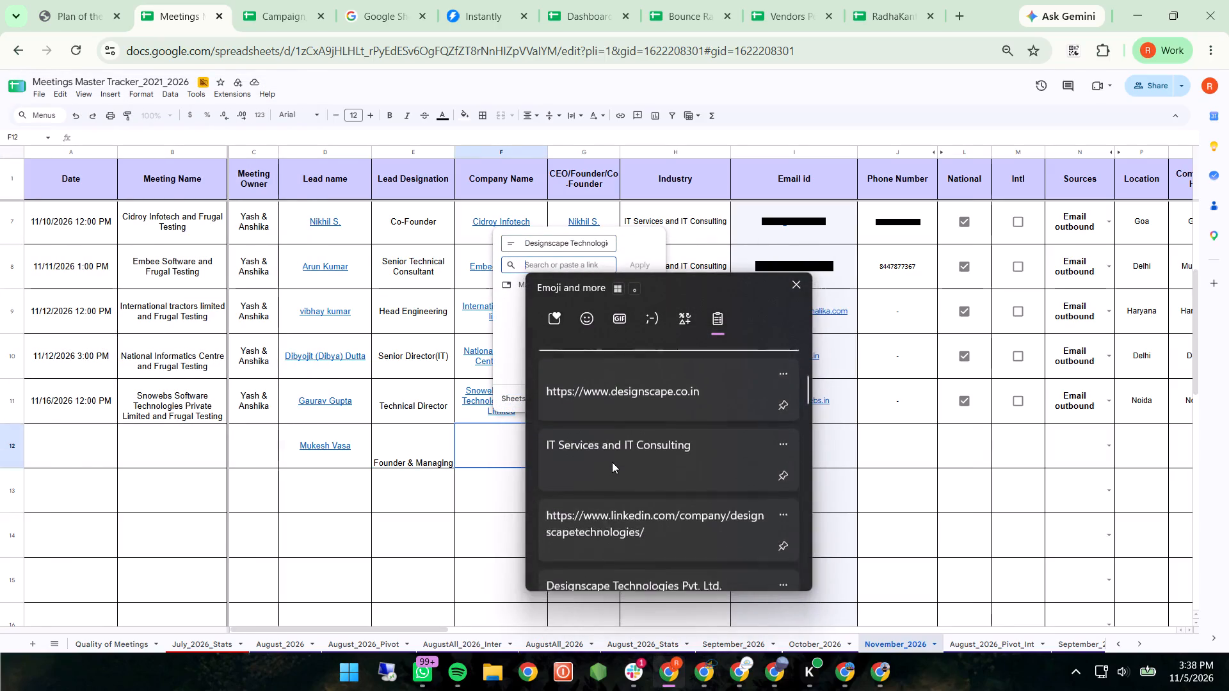
{"action": "scroll", "coordinate": [612, 462], "scroll_direction": "down", "scroll_amount": 2}
{"action": "left_click", "coordinate": [612, 462]}
{"action": "key", "text": "ctrl+v"}
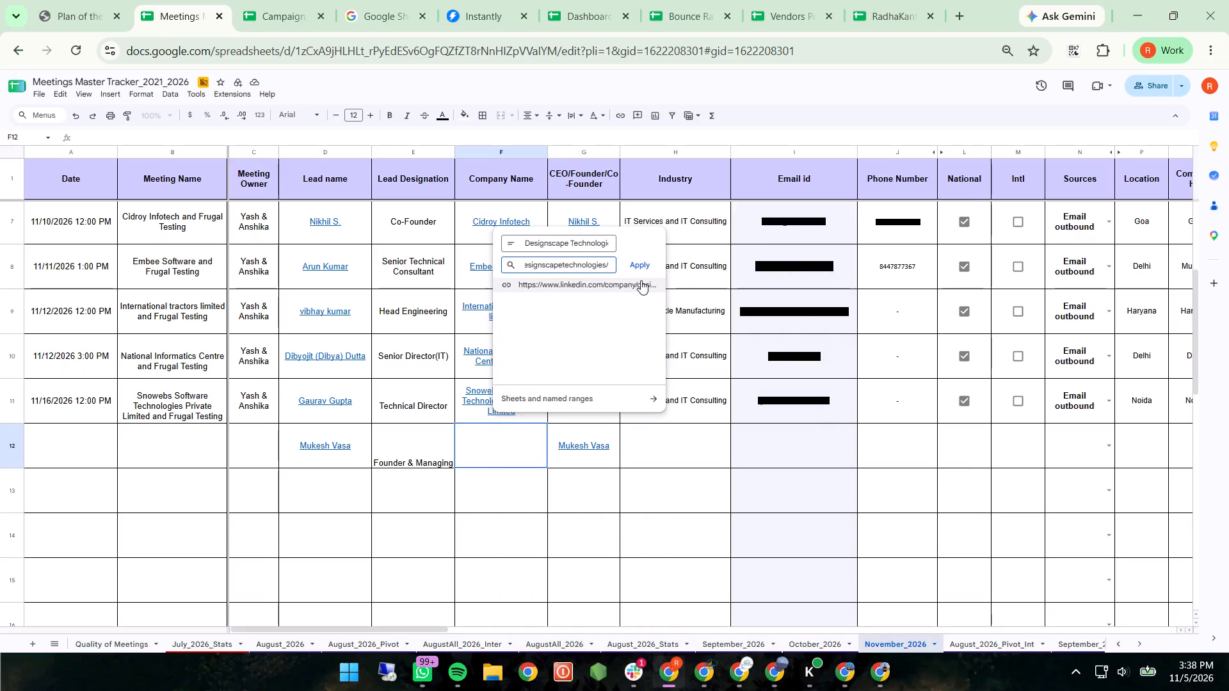
{"action": "left_click", "coordinate": [641, 266]}
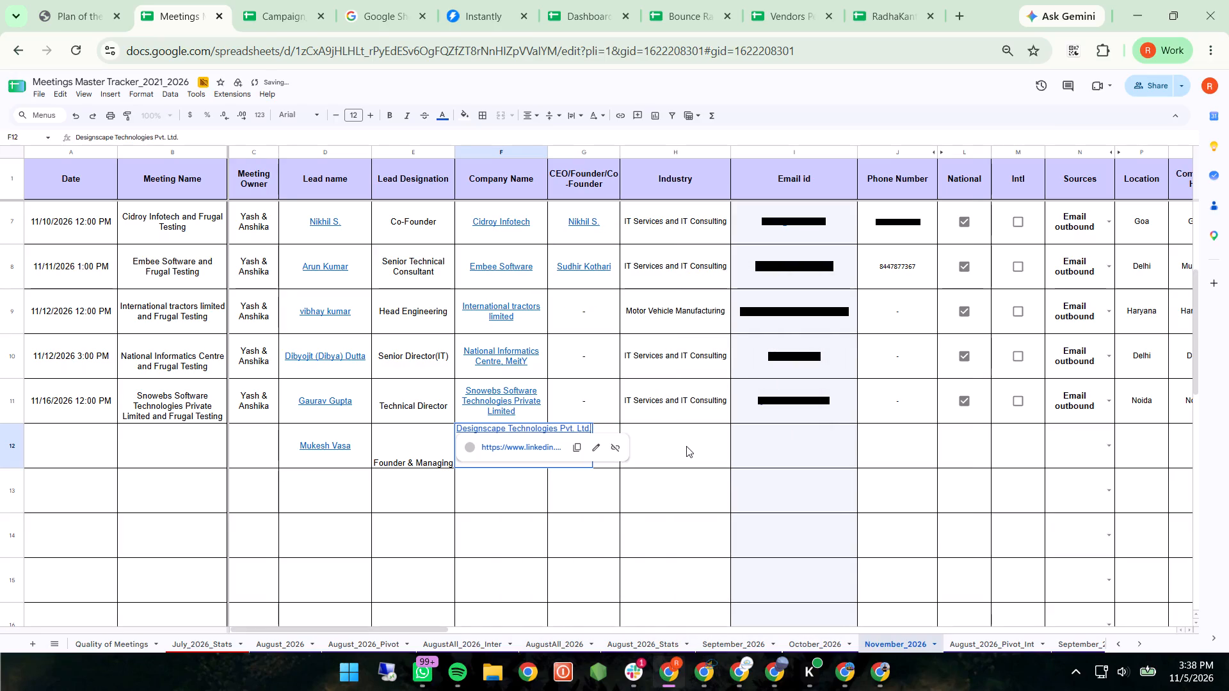
Enter "IT Services and IT Consulting" as the Industry in row 12.
{"action": "left_click", "coordinate": [686, 446]}
{"action": "key", "text": "super+v"}
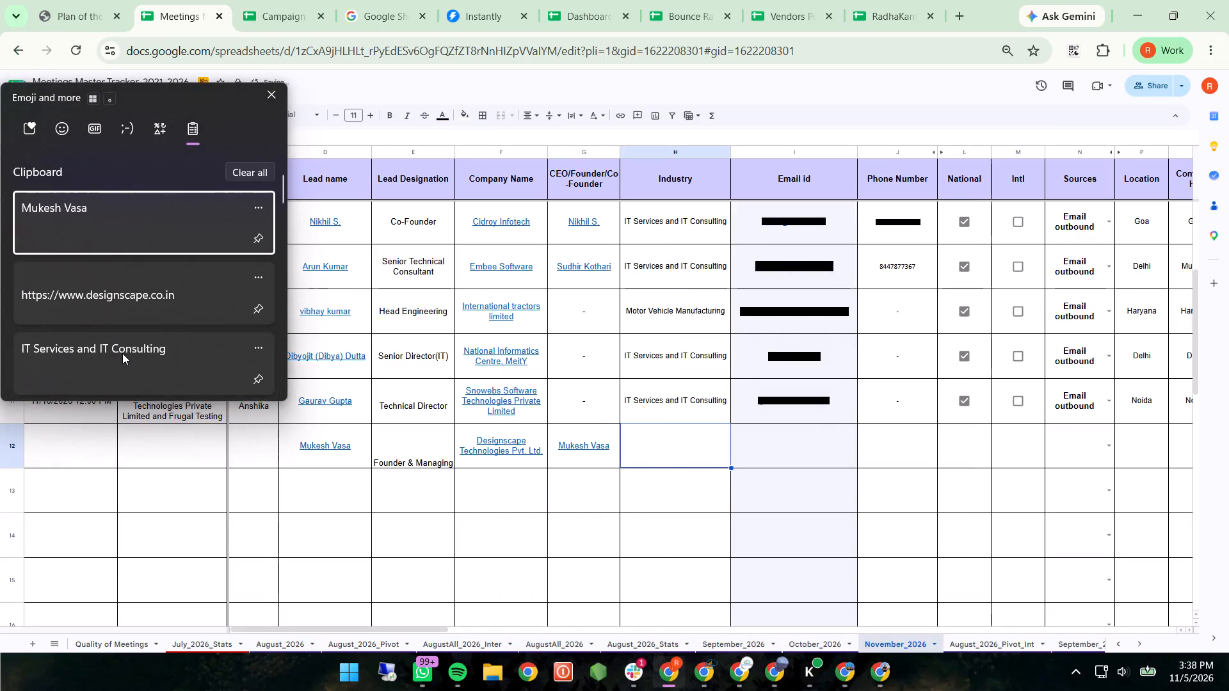
{"action": "left_click", "coordinate": [122, 353]}
{"action": "key", "text": "ctrl+v"}
Enter the lead's previously copied email address in row 12's Email id cell.
{"action": "left_click", "coordinate": [751, 451]}
{"action": "key", "text": "super+v"}
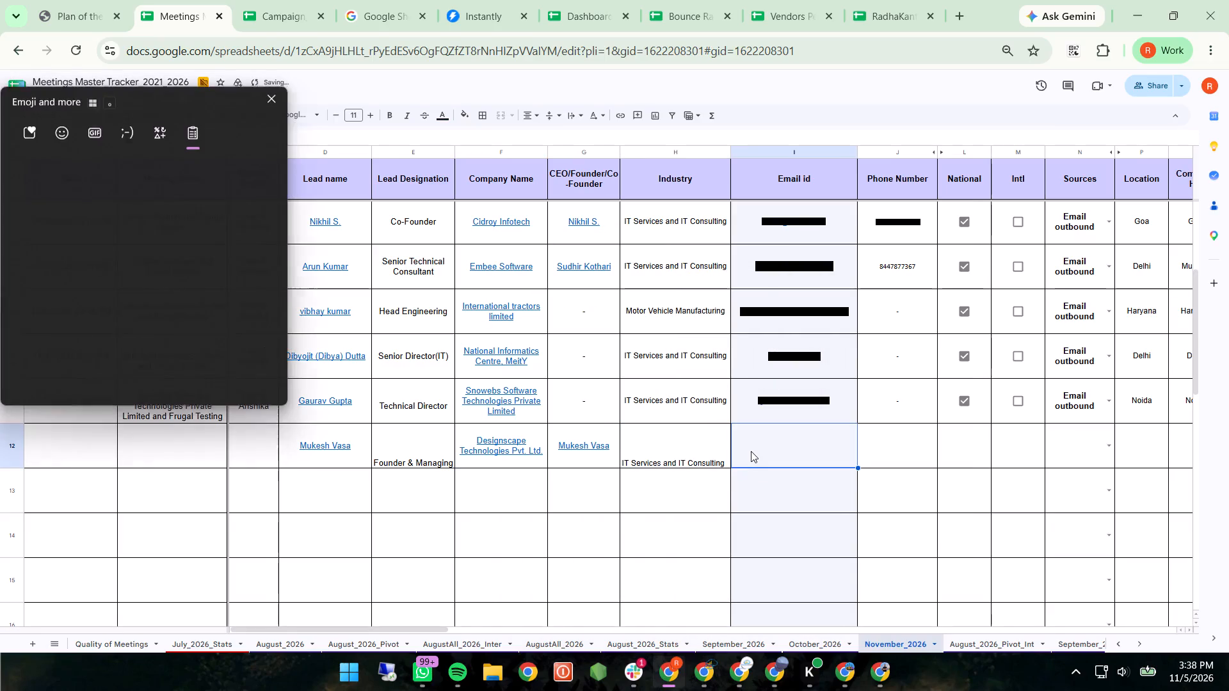
{"action": "scroll", "coordinate": [186, 308], "scroll_direction": "down", "scroll_amount": 3}
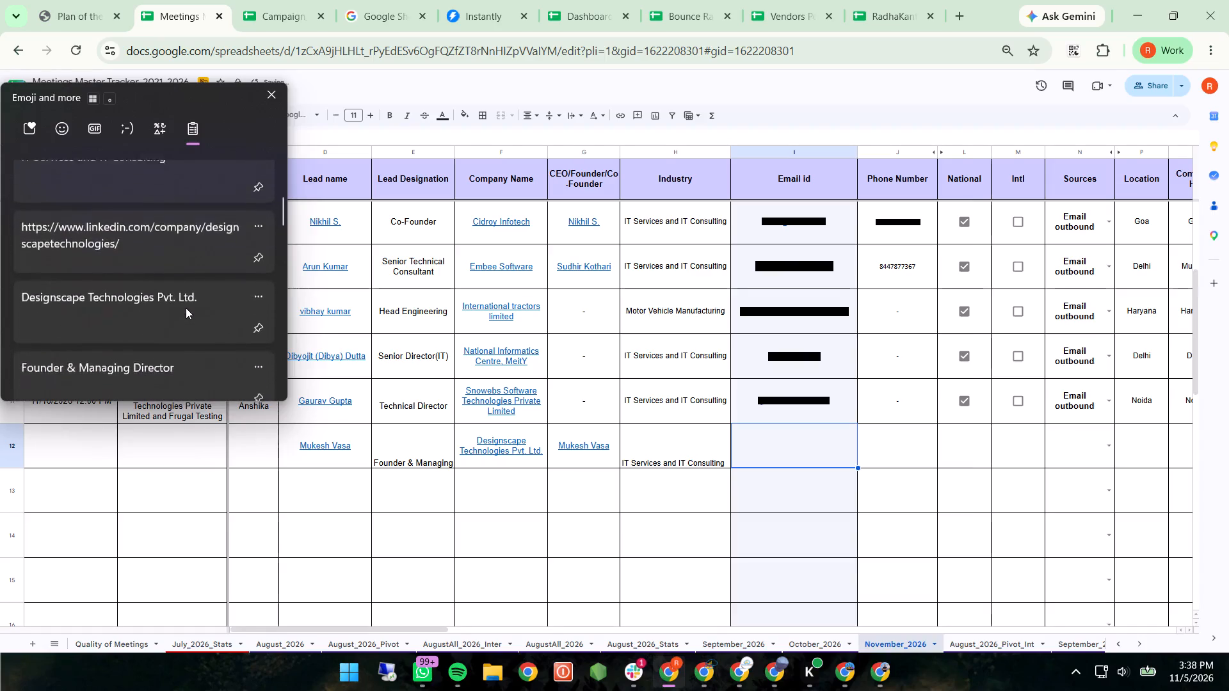
{"action": "scroll", "coordinate": [186, 308], "scroll_direction": "down", "scroll_amount": 4}
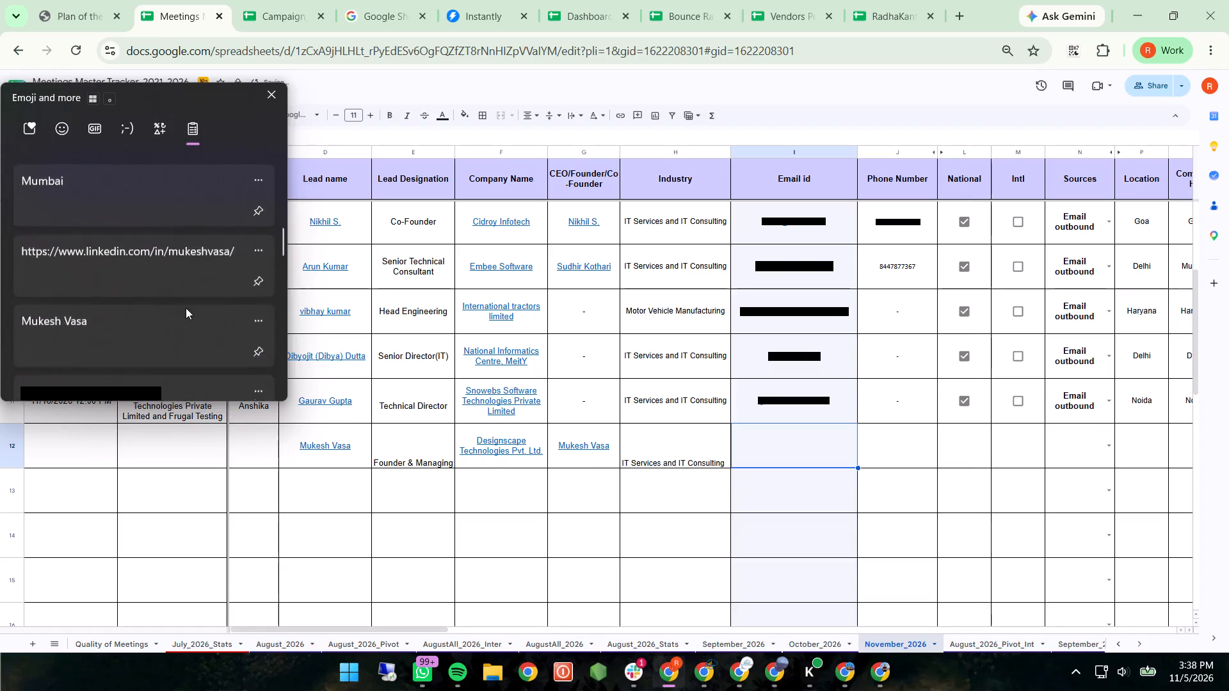
{"action": "scroll", "coordinate": [186, 308], "scroll_direction": "down", "scroll_amount": 2}
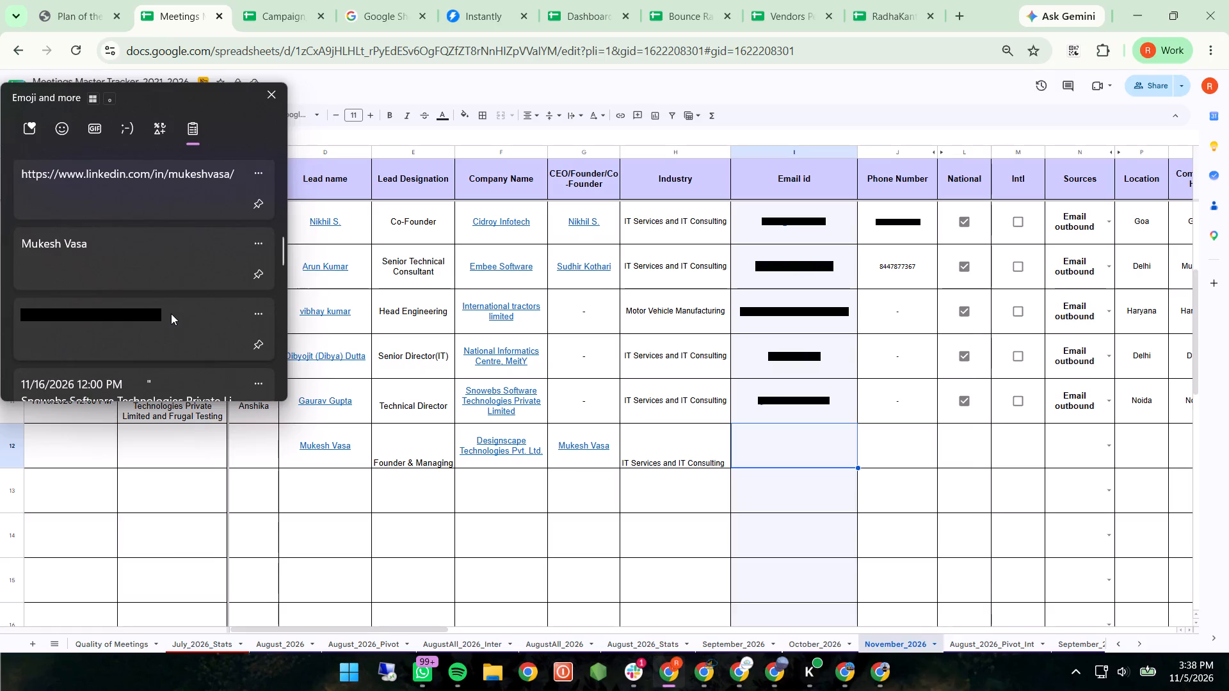
{"action": "left_click", "coordinate": [147, 315]}
{"action": "key", "text": "ctrl+v"}
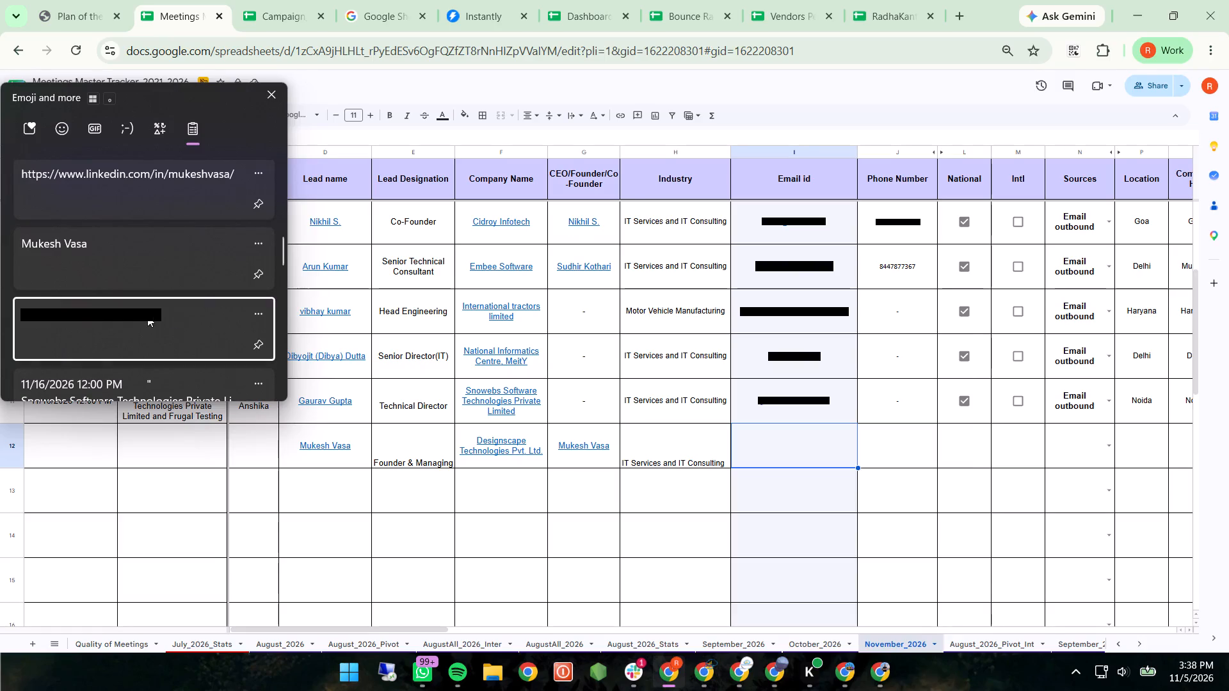
Copy the "-" placeholder from row 11's Phone Number cell into row 12.
{"action": "scroll", "coordinate": [575, 493], "scroll_direction": "left", "scroll_amount": 4}
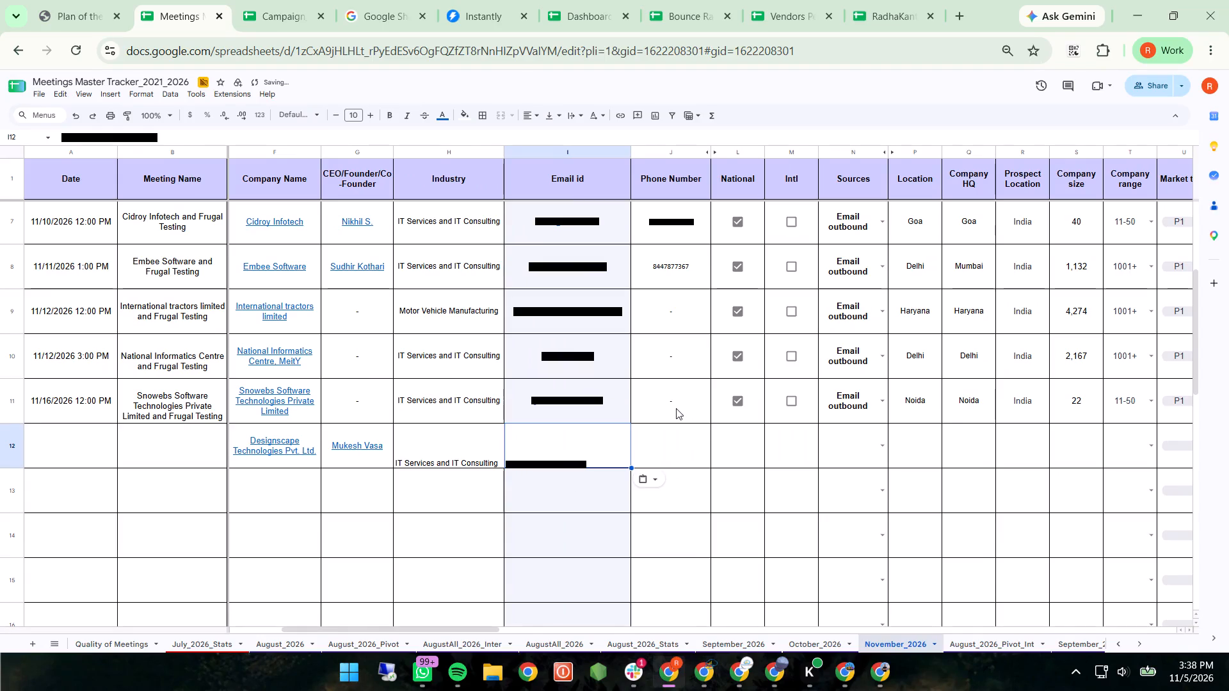
{"action": "left_click", "coordinate": [676, 408]}
{"action": "key", "text": "ctrl+c"}
{"action": "key", "text": "Down"}
{"action": "key", "text": "ctrl+v"}
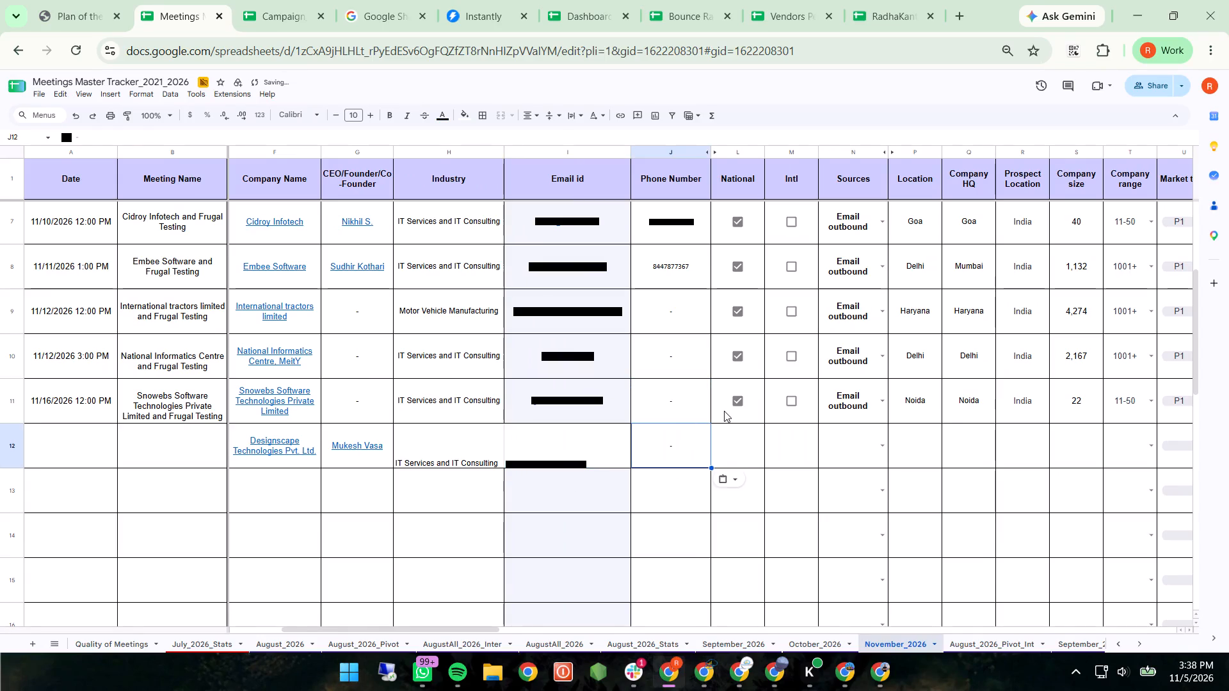
Copy the National, Intl and Sources entries from row 11 into row 12, with National ticked and Sources as Email outbound.
{"action": "left_click", "coordinate": [724, 411]}
{"action": "key", "text": "shift+Right"}
{"action": "key", "text": "shift+Right"}
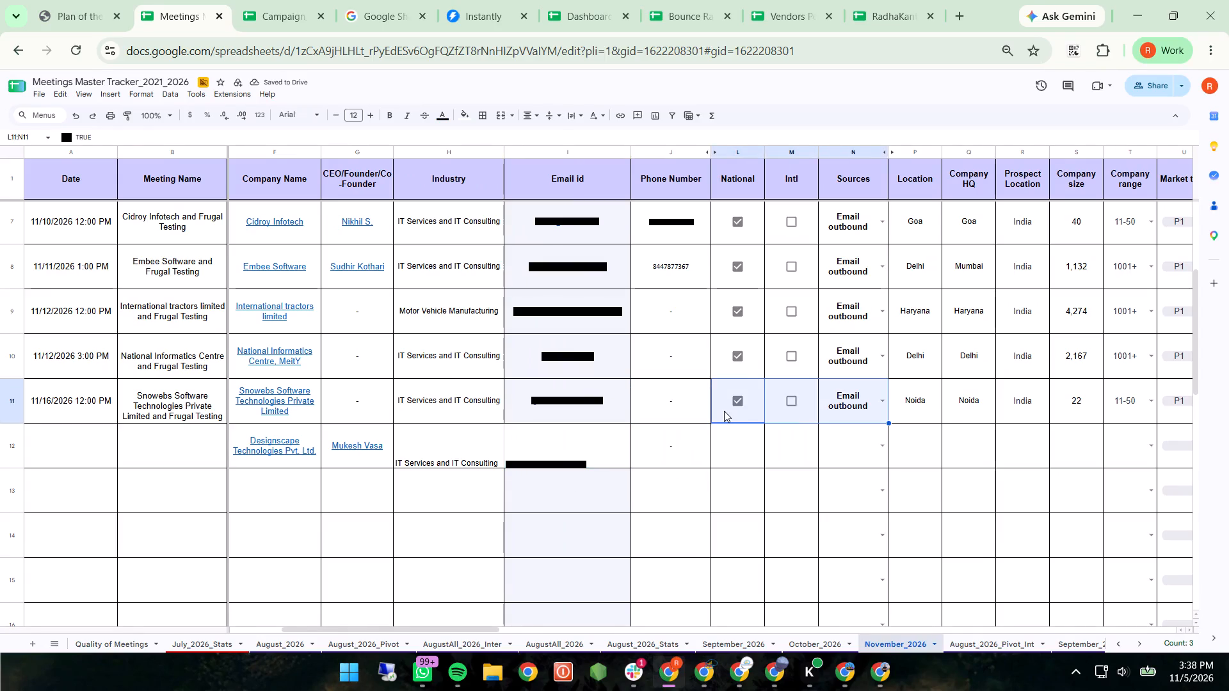
{"action": "key", "text": "ctrl+c"}
{"action": "left_click", "coordinate": [725, 430]}
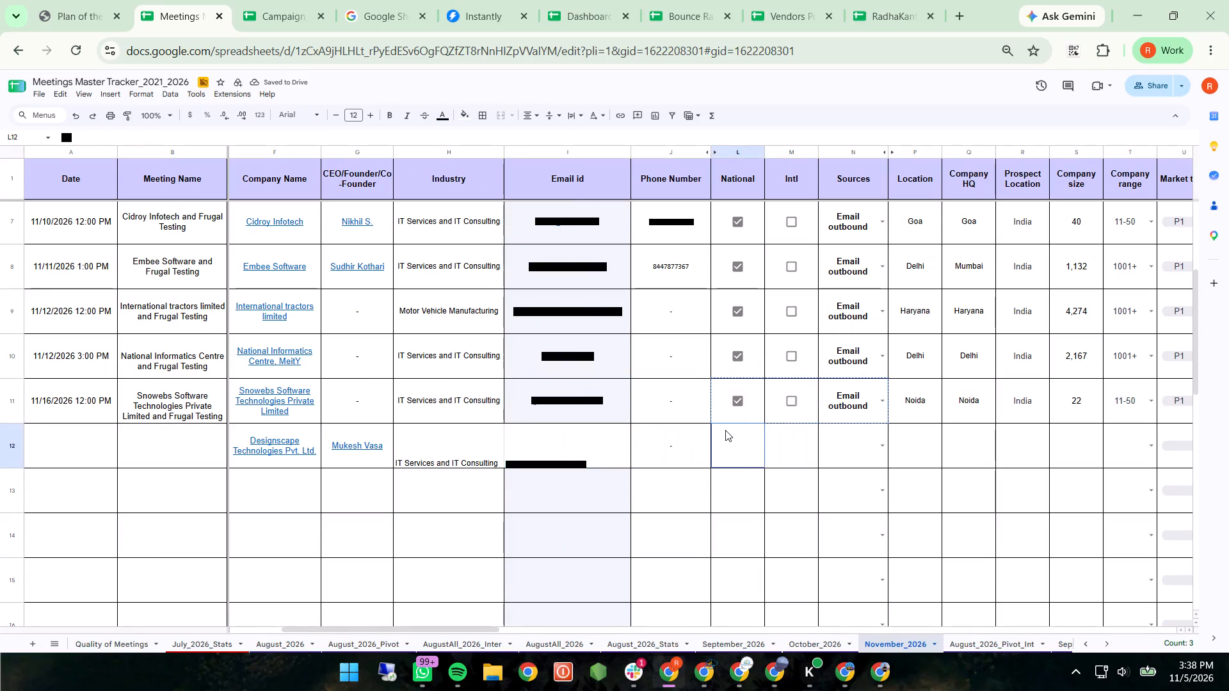
{"action": "key", "text": "ctrl+v"}
Enter "Mumbai" as both the Location and the Company HQ in row 12.
{"action": "left_click", "coordinate": [920, 448]}
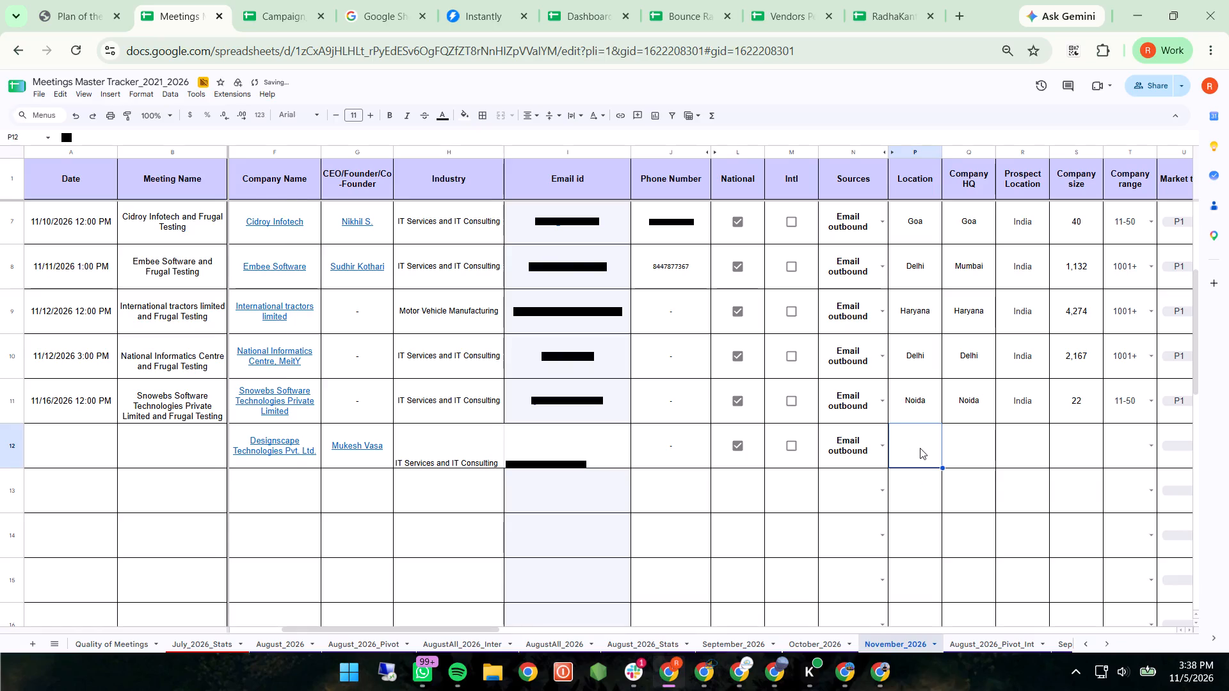
{"action": "key", "text": "super+v"}
{"action": "scroll", "coordinate": [165, 299], "scroll_direction": "down", "scroll_amount": 3}
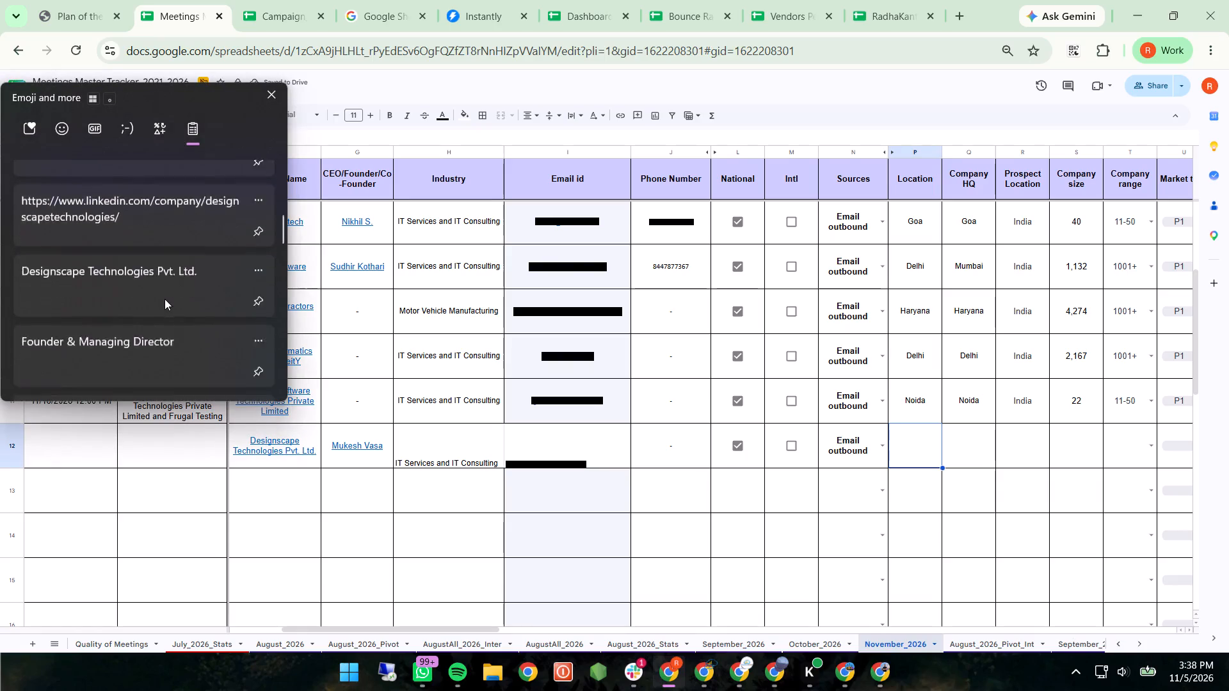
{"action": "scroll", "coordinate": [165, 299], "scroll_direction": "down", "scroll_amount": 2}
{"action": "left_click", "coordinate": [127, 218]}
{"action": "key", "text": "ctrl+v"}
{"action": "scroll", "coordinate": [127, 218], "scroll_direction": "left", "scroll_amount": 3}
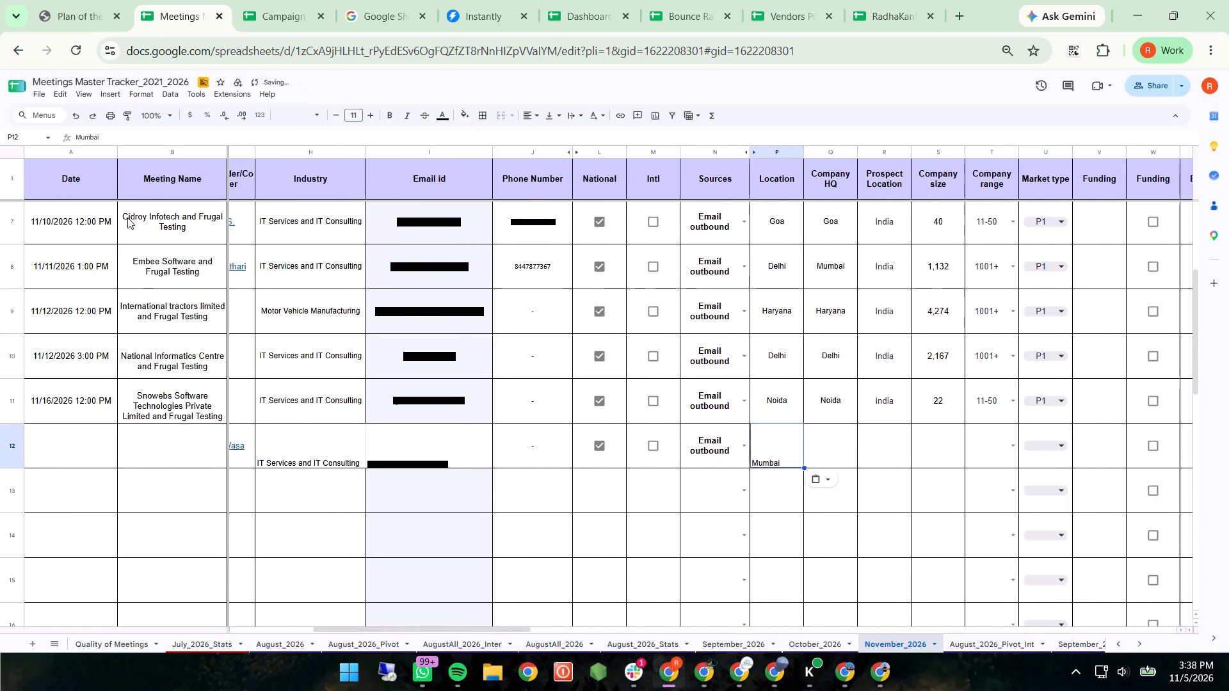
{"action": "scroll", "coordinate": [127, 218], "scroll_direction": "left", "scroll_amount": 1}
{"action": "key", "text": "ctrl+c"}
{"action": "key", "text": "Right"}
{"action": "key", "text": "ctrl+v"}
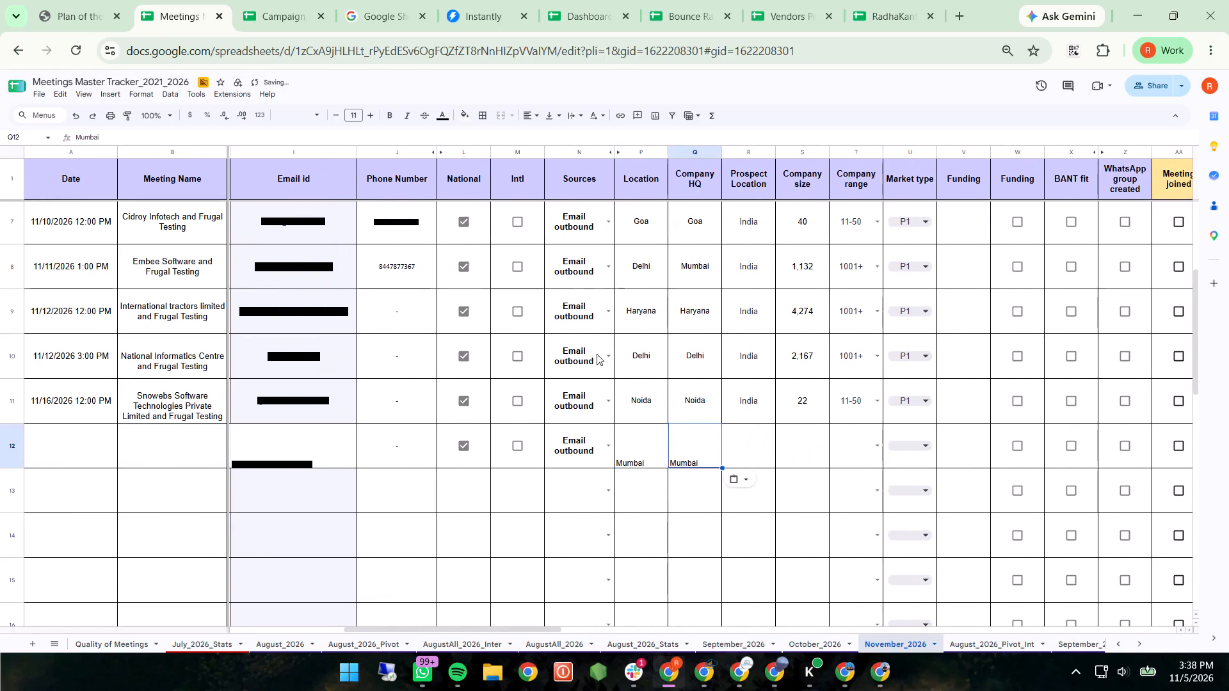
Copy the Prospect Location "India" from row 11 into row 12.
{"action": "left_click", "coordinate": [734, 409]}
{"action": "key", "text": "ctrl+c"}
{"action": "key", "text": "Down"}
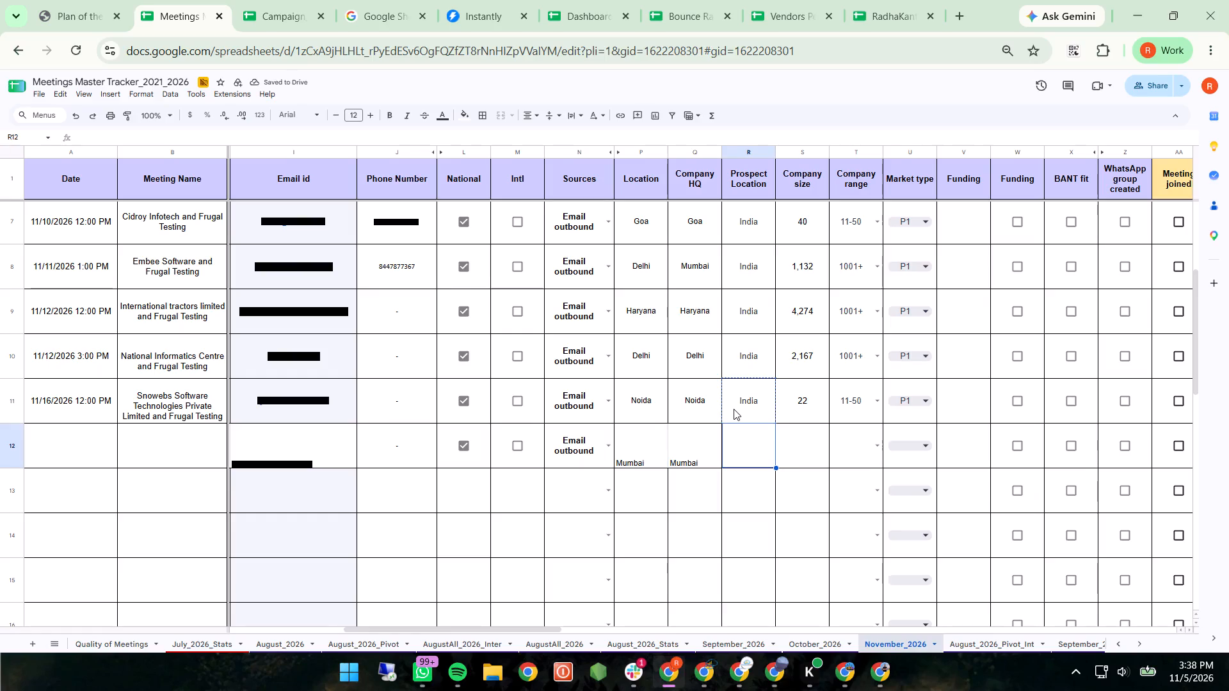
{"action": "key", "text": "ctrl+v"}
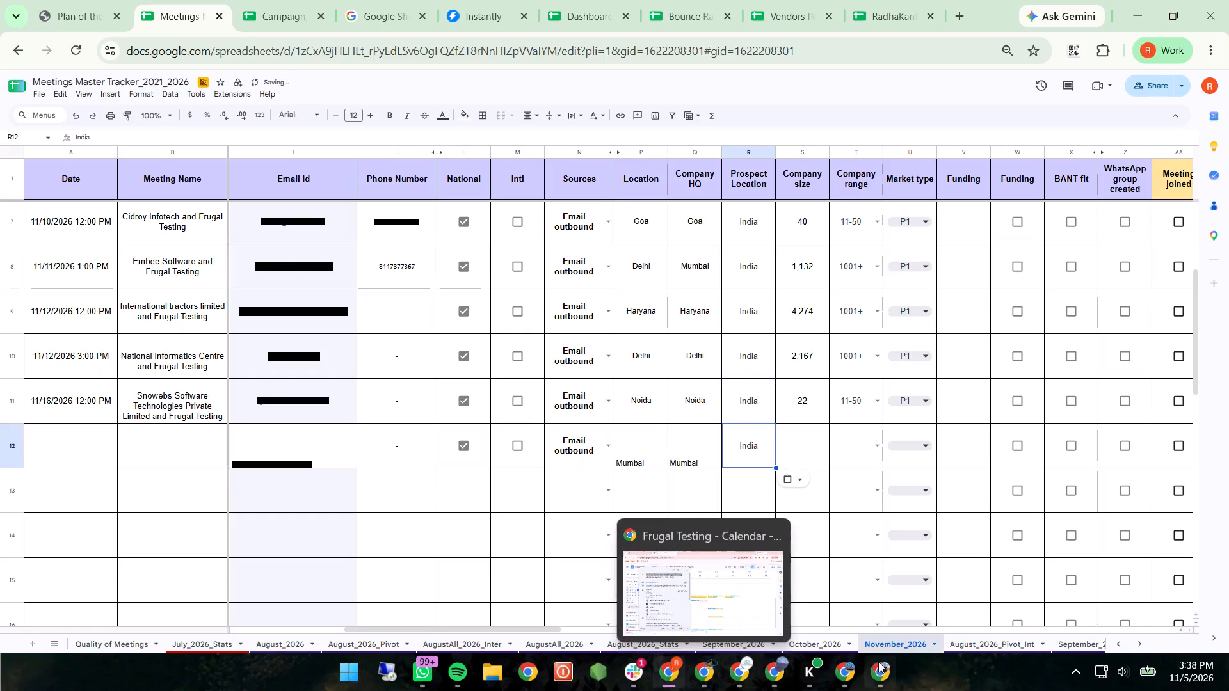
Copy the associated members number, 35, from Designscape's LinkedIn People page into row 12's Company size cell in the sheet.
{"action": "left_click", "coordinate": [878, 662]}
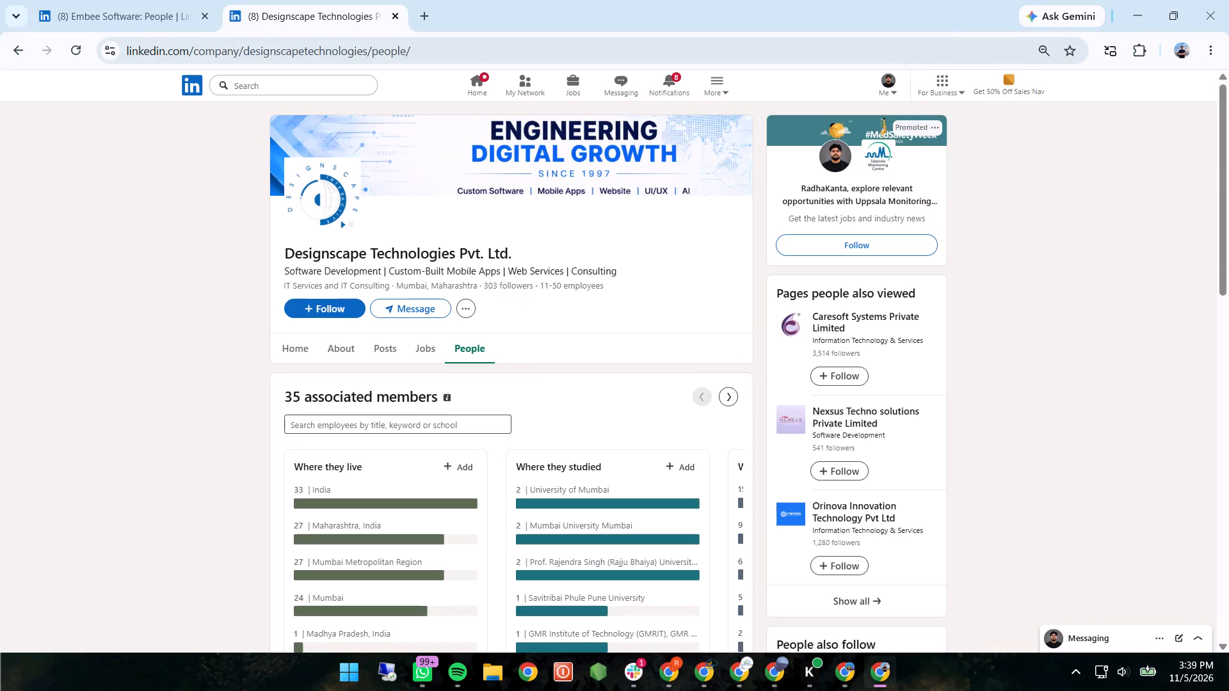
{"action": "left_click_drag", "start_coordinate": [300, 394], "coordinate": [261, 388]}
{"action": "key", "text": "ctrl+c"}
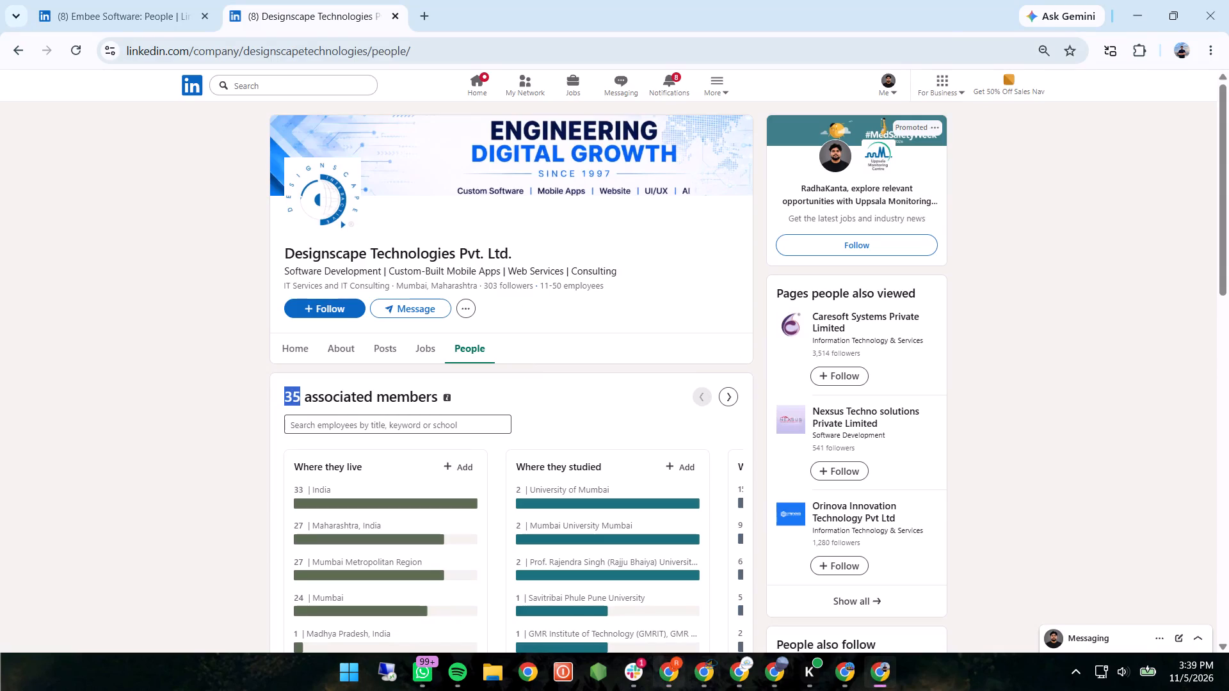
{"action": "left_click", "coordinate": [671, 685]}
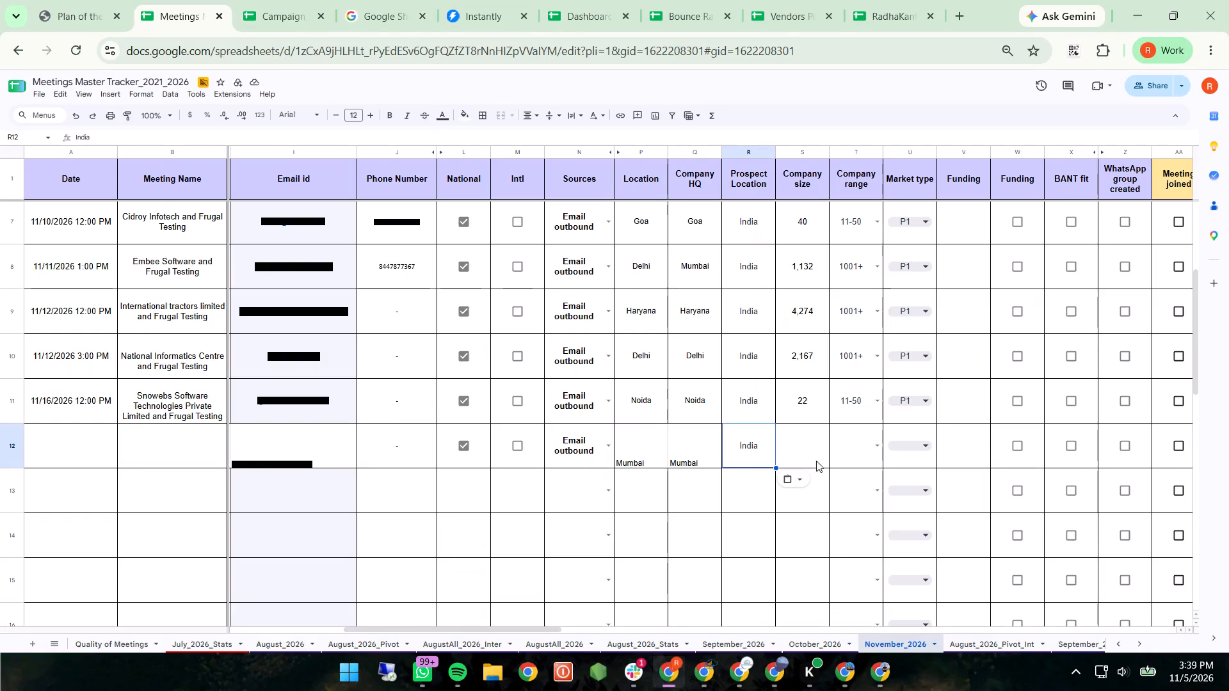
{"action": "left_click", "coordinate": [812, 452]}
{"action": "key", "text": "ctrl+v"}
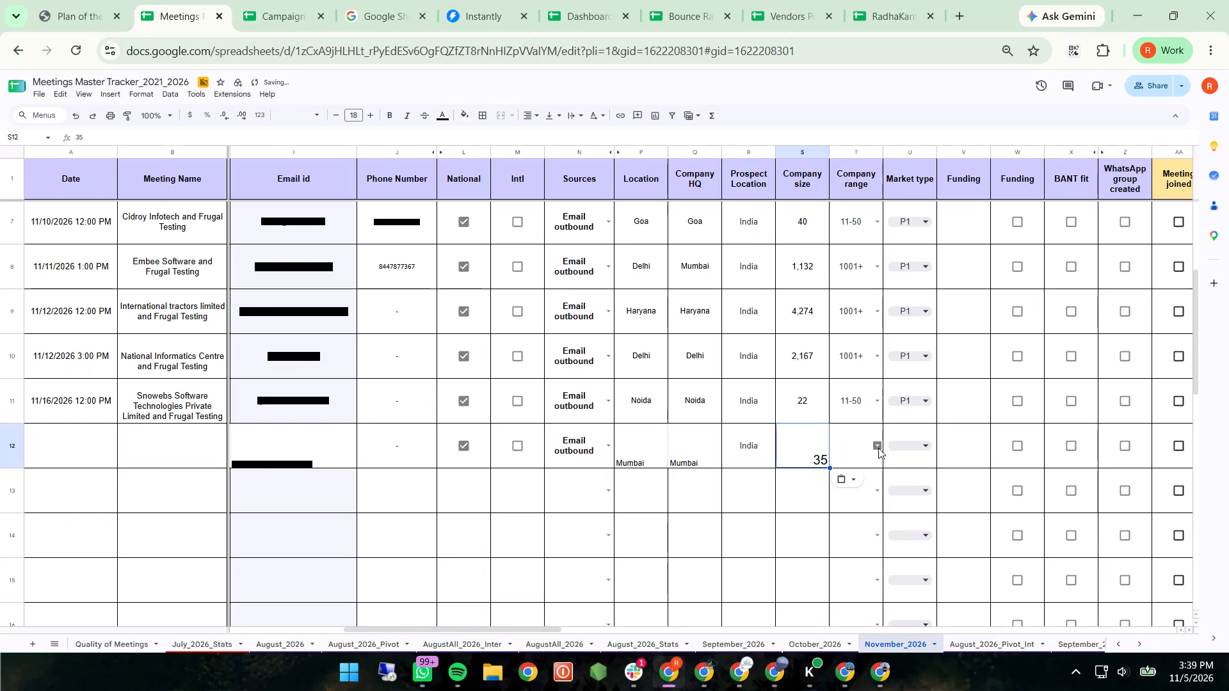
Set row 12's Company range to 11-50 and its Market type to P1.
{"action": "left_click", "coordinate": [878, 448]}
{"action": "left_click", "coordinate": [858, 488]}
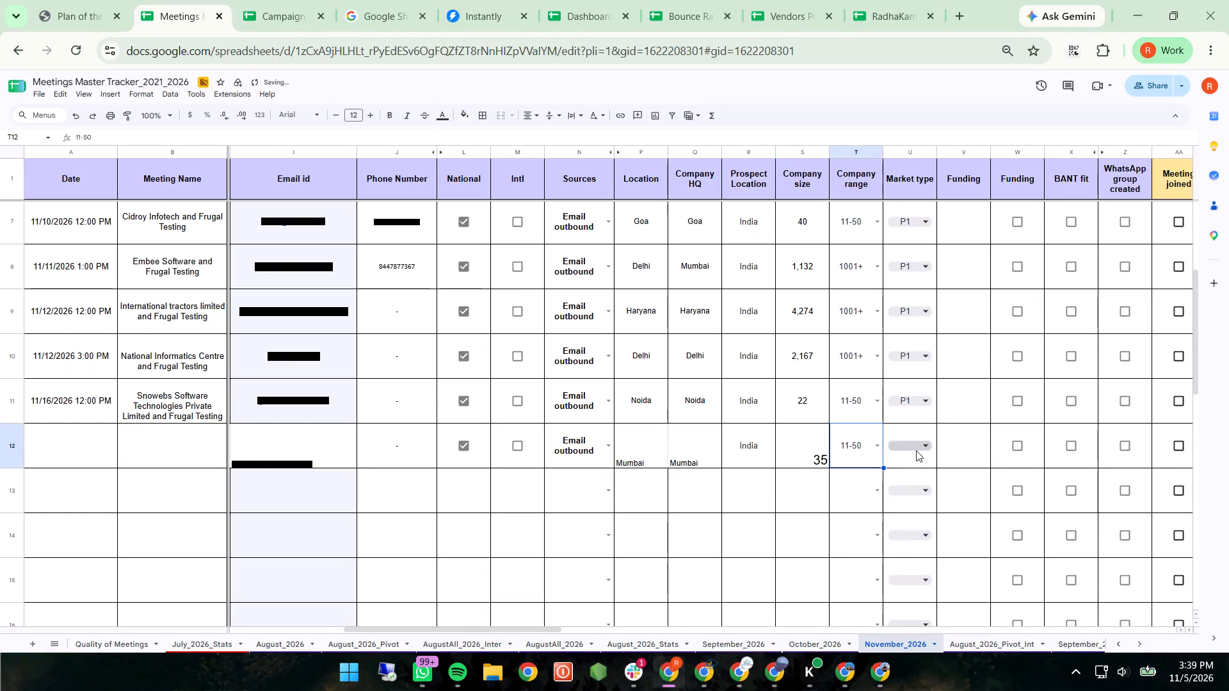
{"action": "left_click", "coordinate": [918, 449]}
{"action": "left_click", "coordinate": [915, 475]}
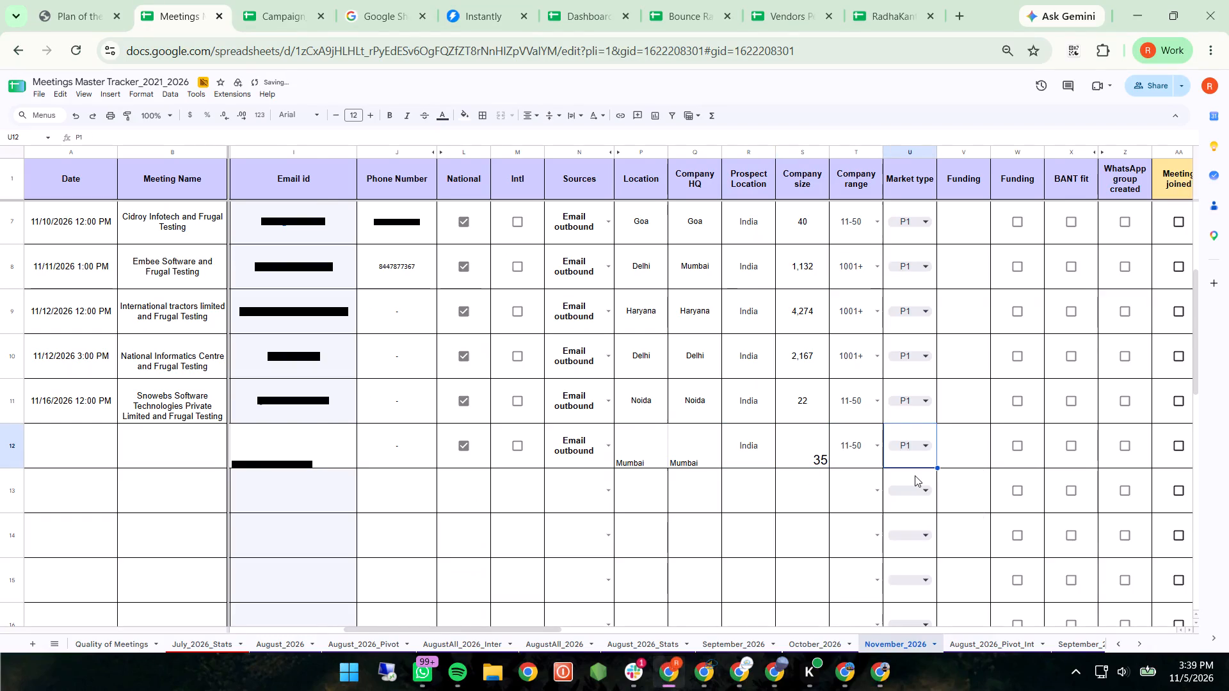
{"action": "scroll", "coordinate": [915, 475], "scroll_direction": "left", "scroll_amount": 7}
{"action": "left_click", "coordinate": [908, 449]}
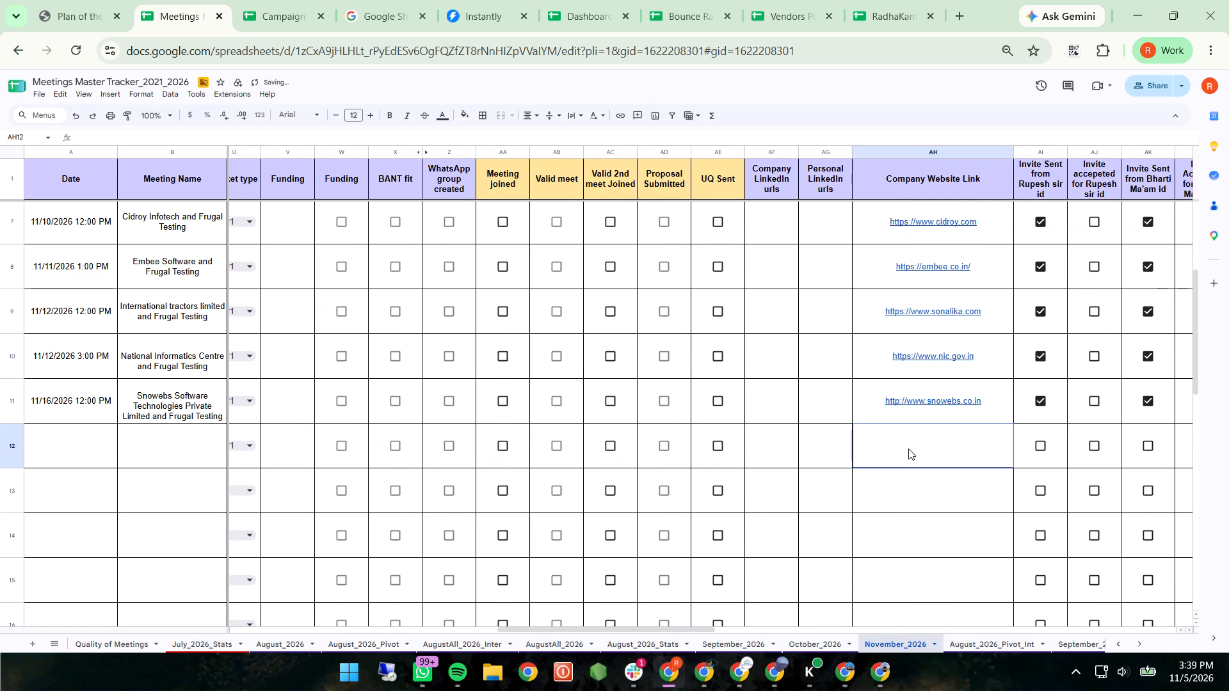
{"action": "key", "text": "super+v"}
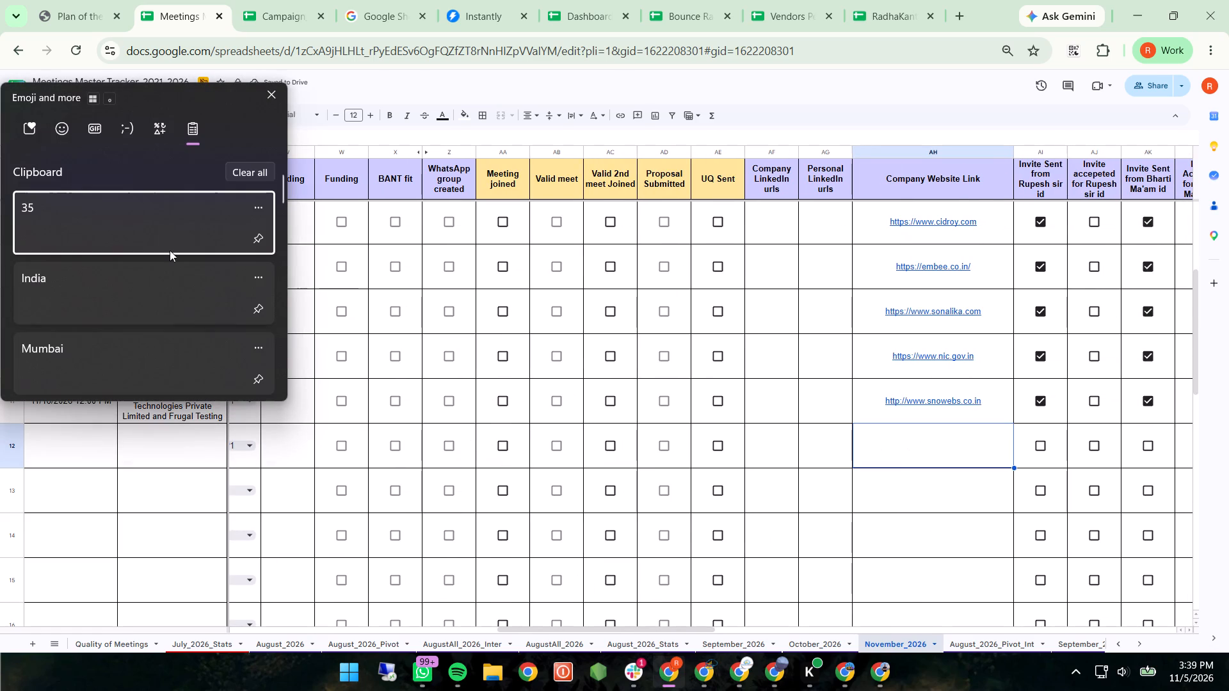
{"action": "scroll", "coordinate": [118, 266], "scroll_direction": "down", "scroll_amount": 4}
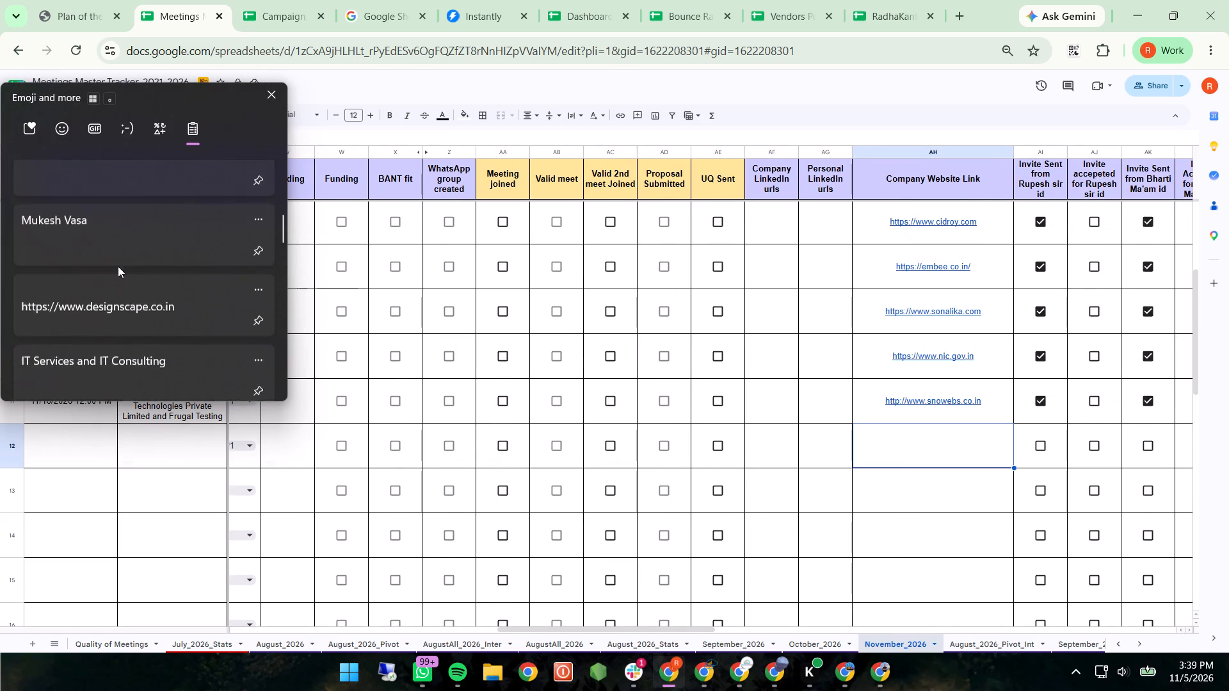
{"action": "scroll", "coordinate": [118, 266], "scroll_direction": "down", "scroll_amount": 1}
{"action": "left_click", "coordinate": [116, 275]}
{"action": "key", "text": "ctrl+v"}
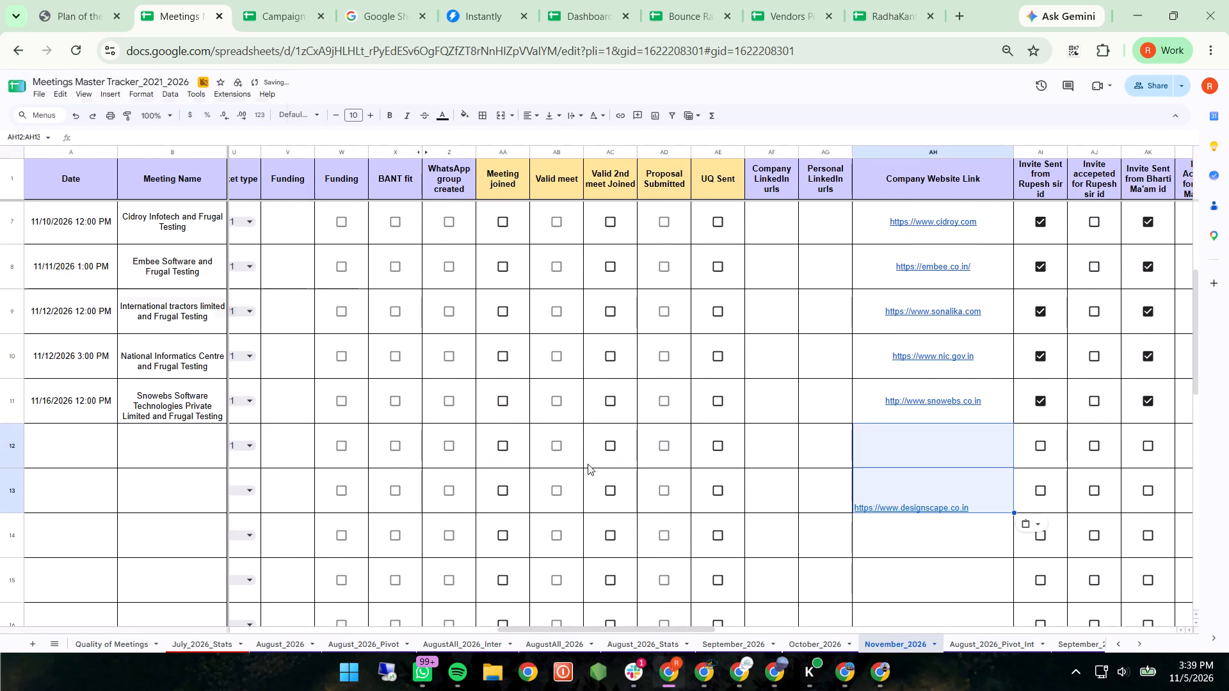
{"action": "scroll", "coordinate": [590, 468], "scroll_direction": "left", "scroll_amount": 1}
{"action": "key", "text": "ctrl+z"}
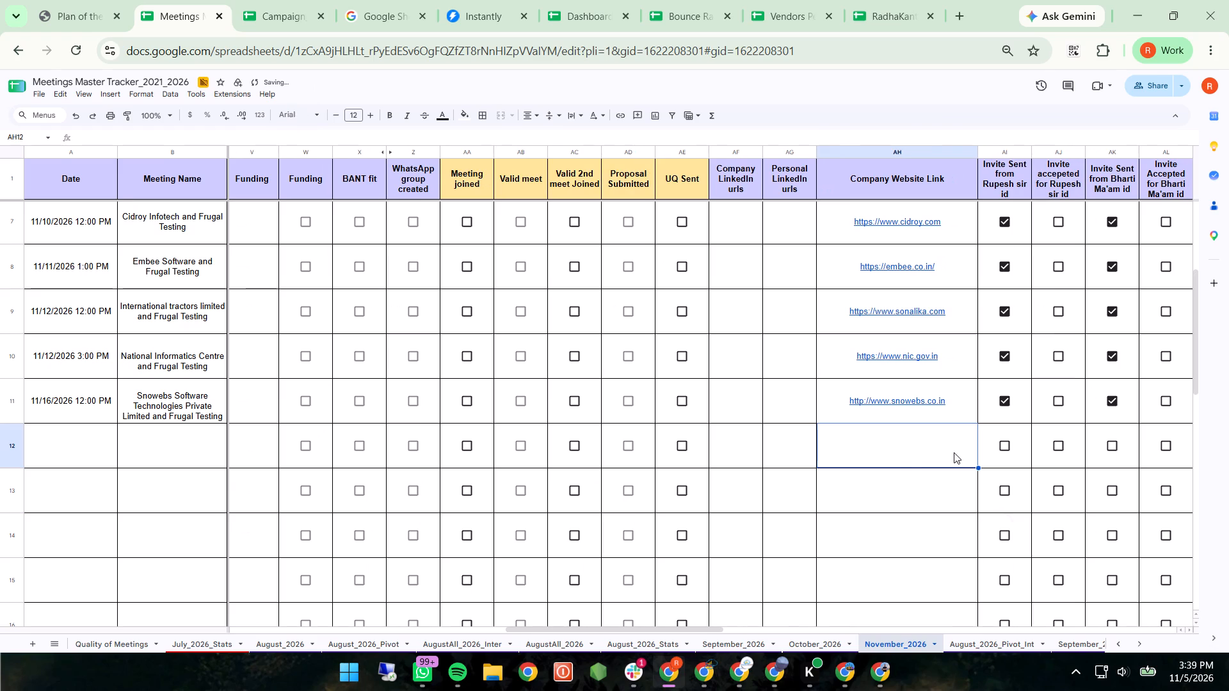
{"action": "left_click", "coordinate": [901, 449]}
{"action": "key", "text": "super+v"}
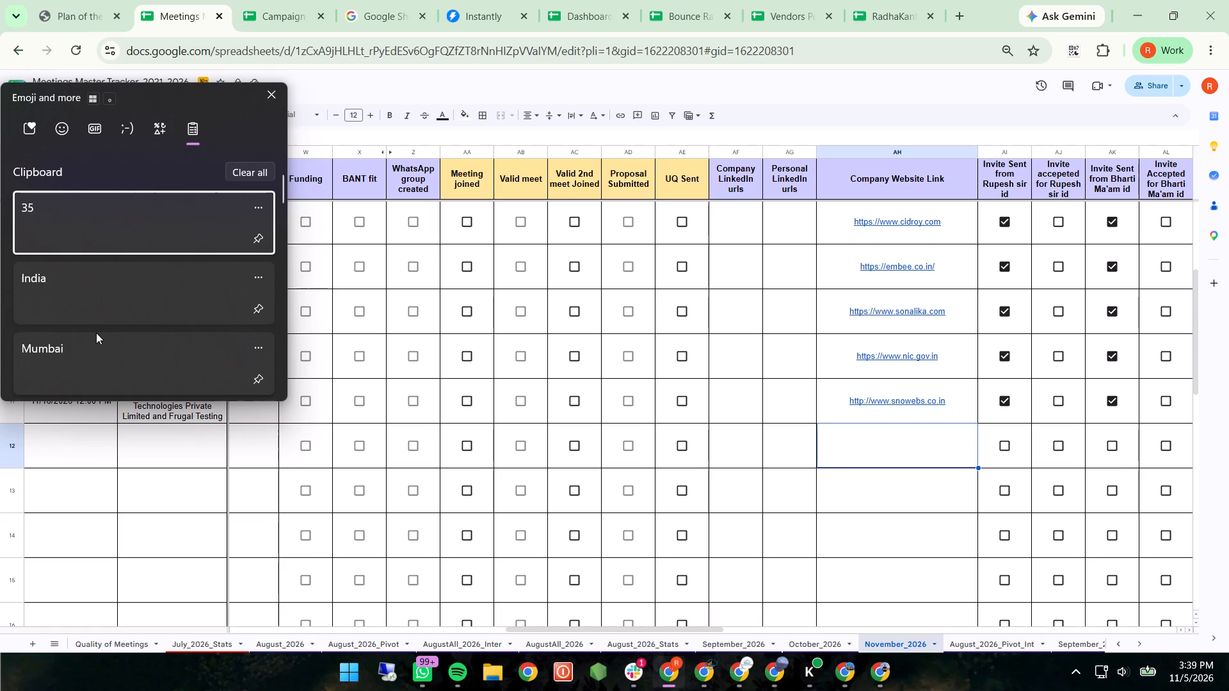
{"action": "scroll", "coordinate": [96, 333], "scroll_direction": "down", "scroll_amount": 6}
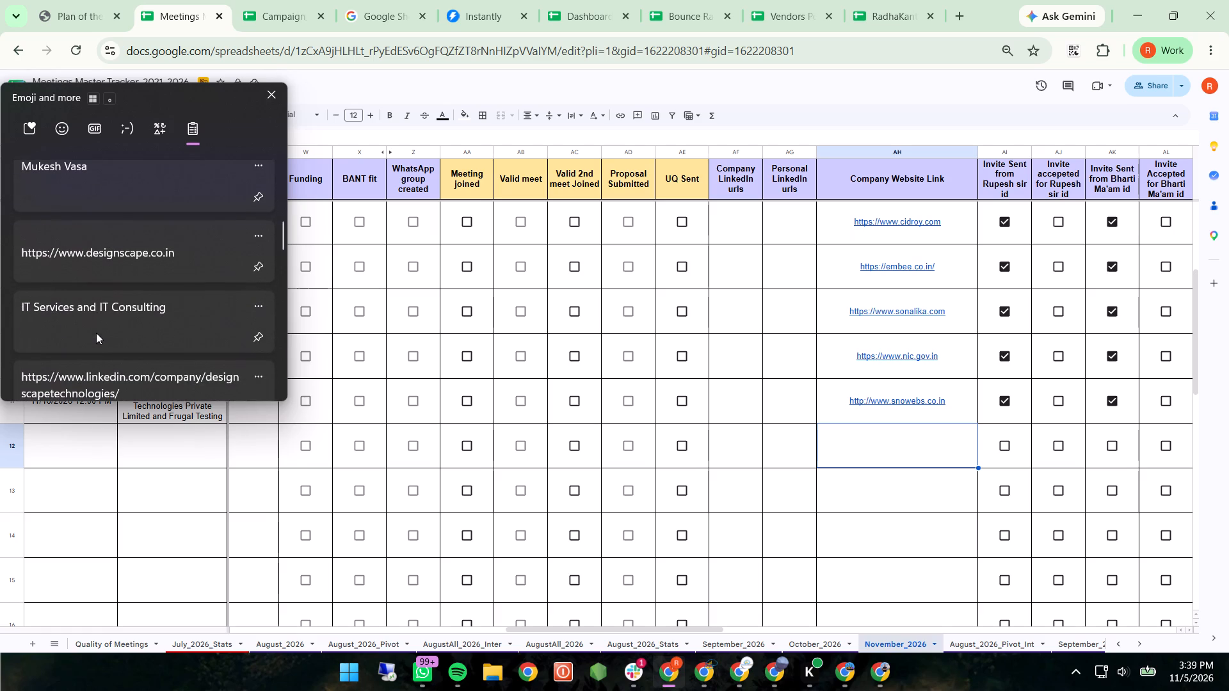
{"action": "left_click", "coordinate": [116, 261]}
{"action": "key", "text": "ctrl+v"}
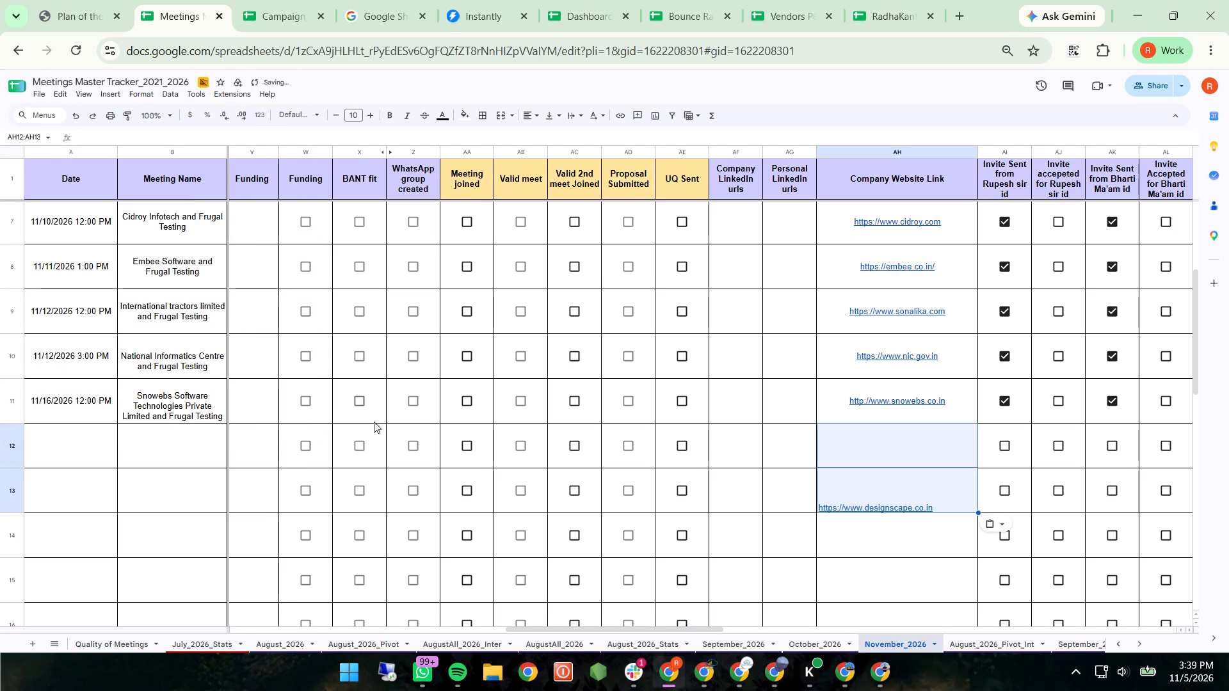
{"action": "left_click", "coordinate": [840, 479]}
{"action": "key", "text": "ctrl+c"}
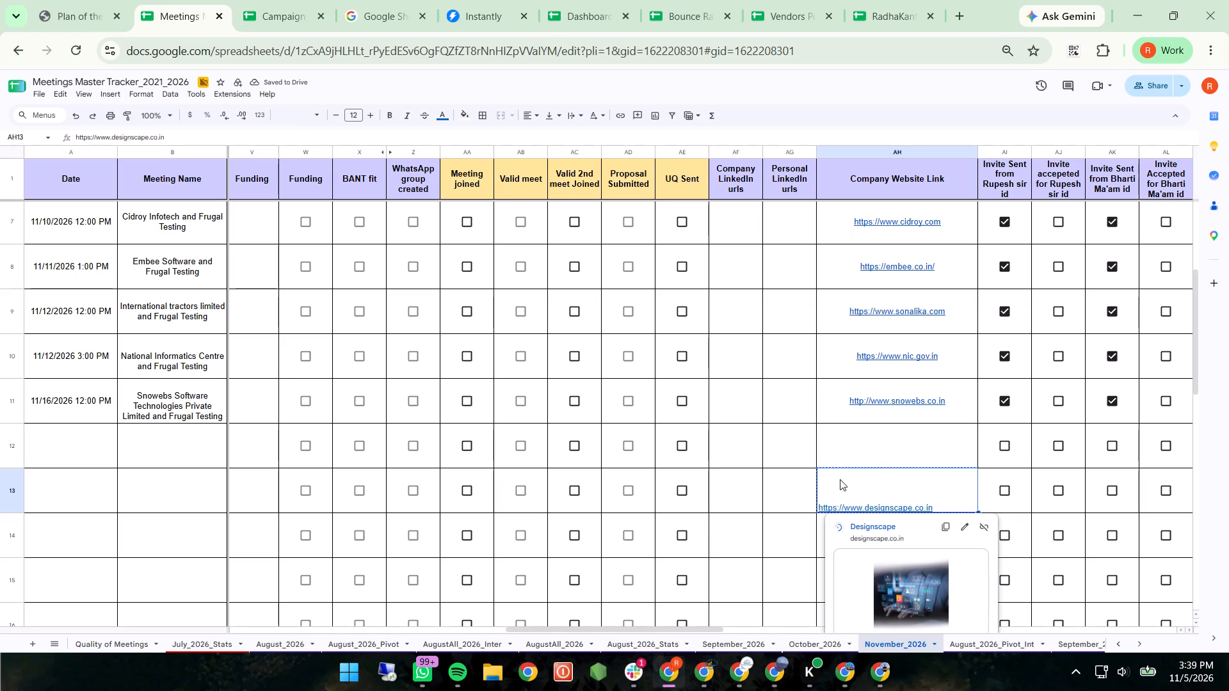
{"action": "key", "text": "Up"}
{"action": "key", "text": "ctrl+v"}
Clear the duplicate website link from row 13's Company Website Link cell.
{"action": "left_click", "coordinate": [860, 490]}
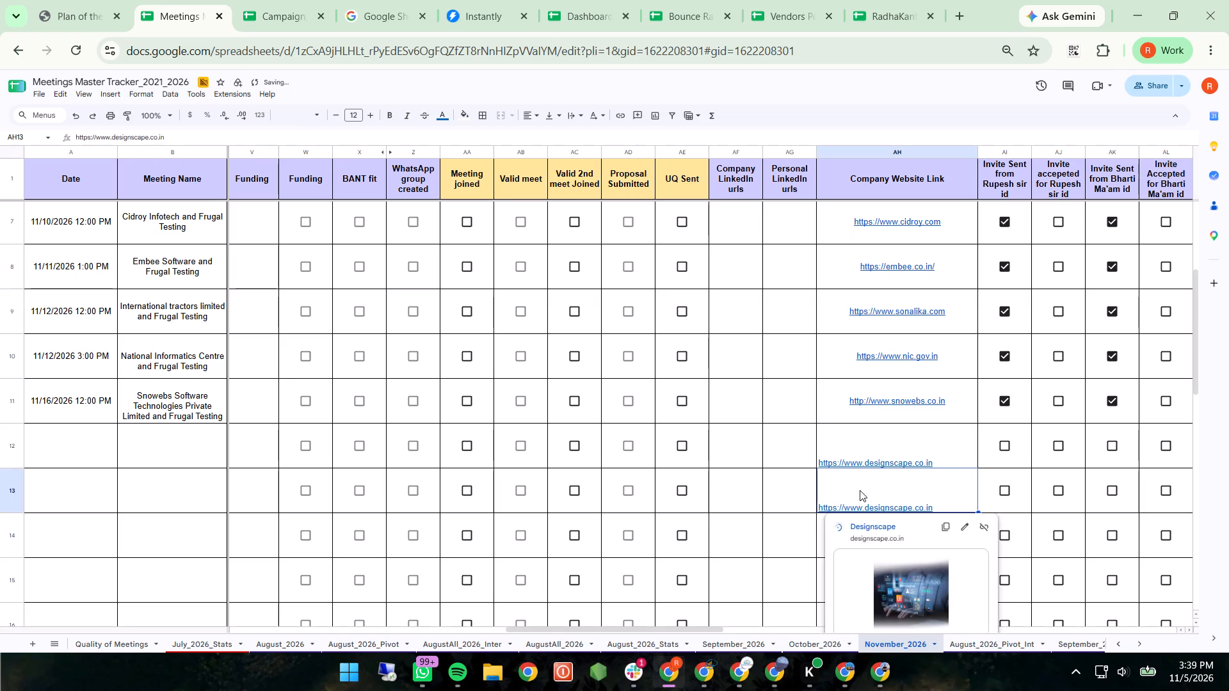
{"action": "key", "text": "backslash"}
{"action": "key", "text": "BackSpace"}
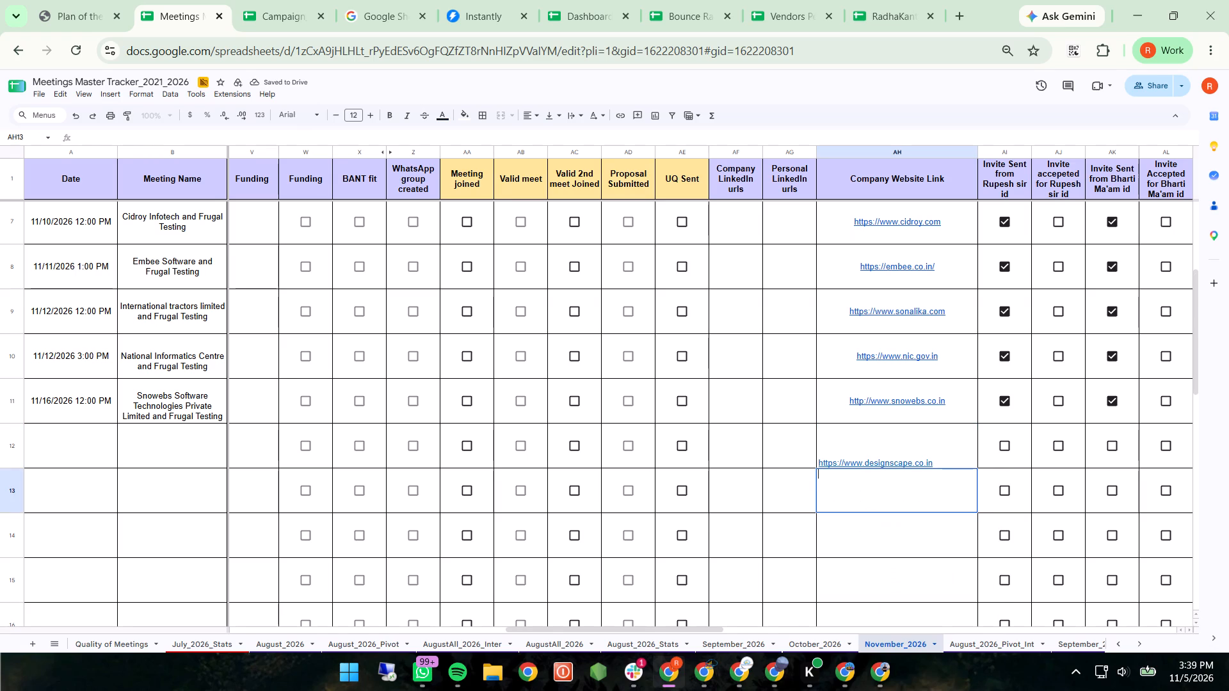
{"action": "left_click", "coordinate": [892, 565]}
Mark row 12's invites as sent from both Rupesh sir's id and Bharti Ma'am's id.
{"action": "scroll", "coordinate": [892, 565], "scroll_direction": "left", "scroll_amount": 5}
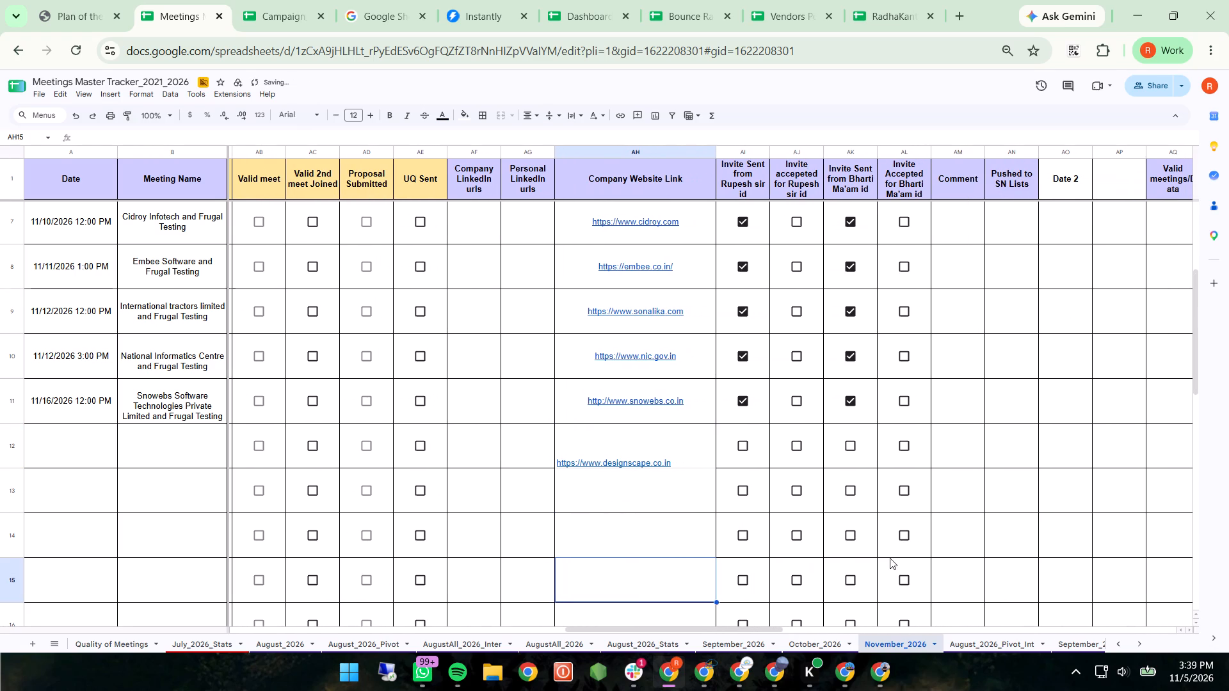
{"action": "left_click", "coordinate": [739, 446]}
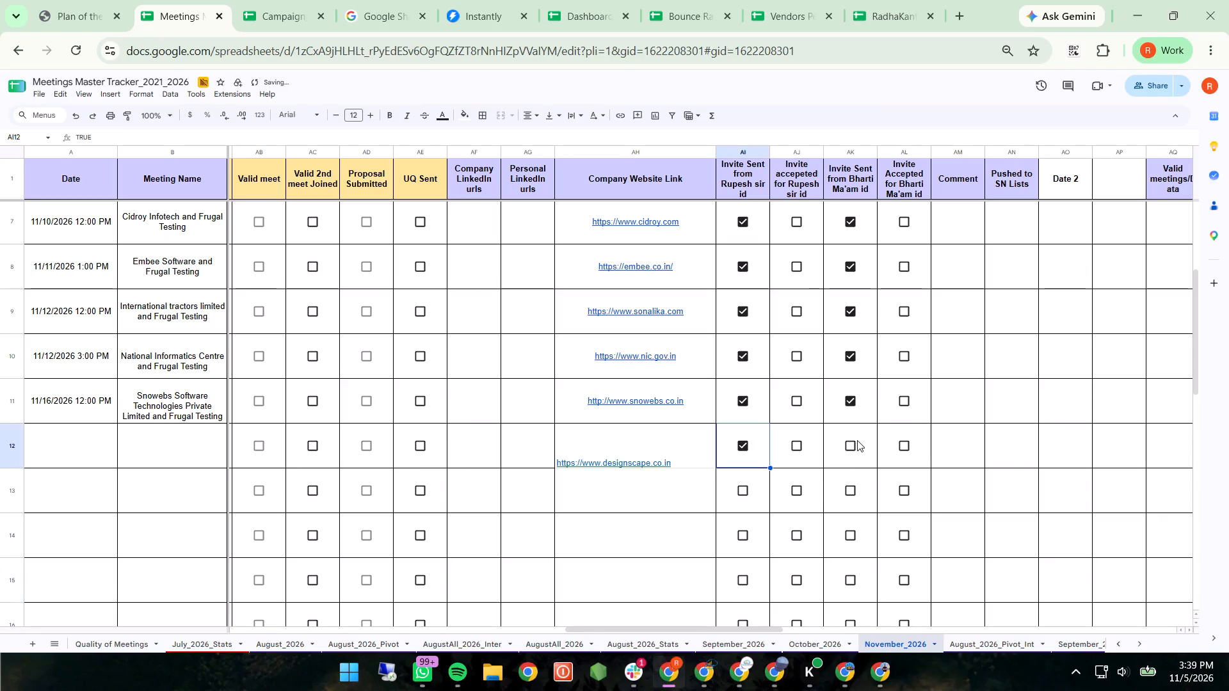
{"action": "left_click", "coordinate": [851, 445]}
Copy the Meeting Owner entry from row 11 into row 12.
{"action": "scroll", "coordinate": [622, 507], "scroll_direction": "right", "scroll_amount": 7}
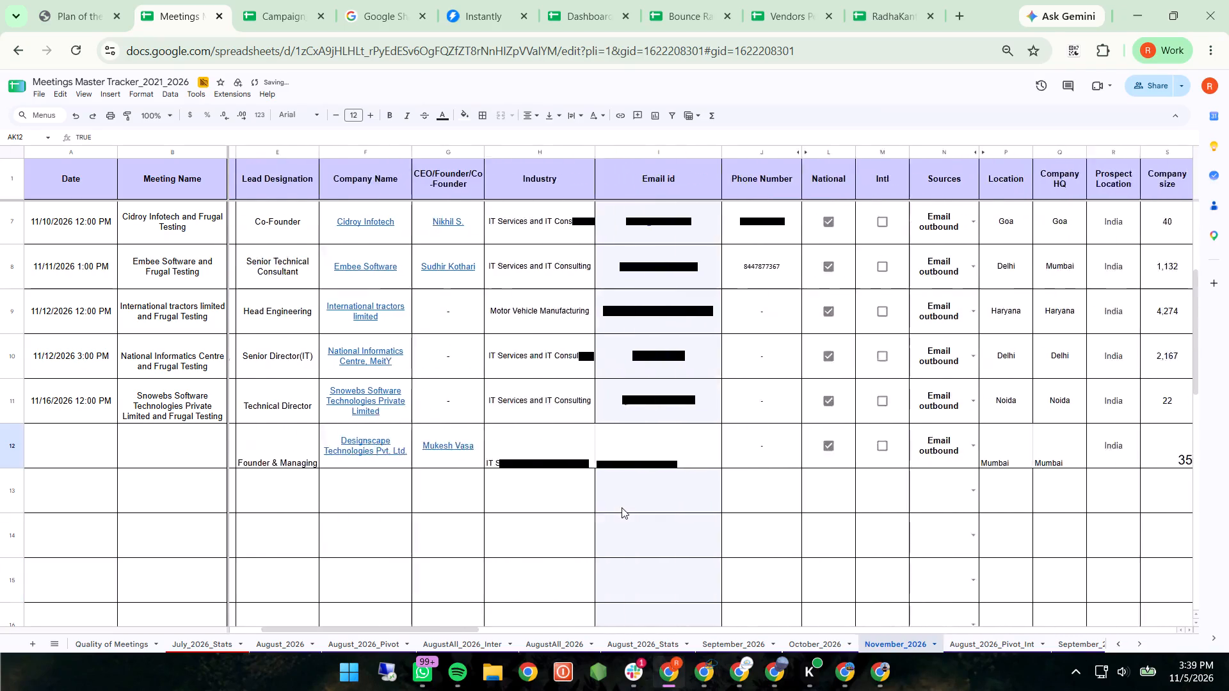
{"action": "scroll", "coordinate": [622, 507], "scroll_direction": "right", "scroll_amount": 4}
{"action": "left_click", "coordinate": [253, 401]}
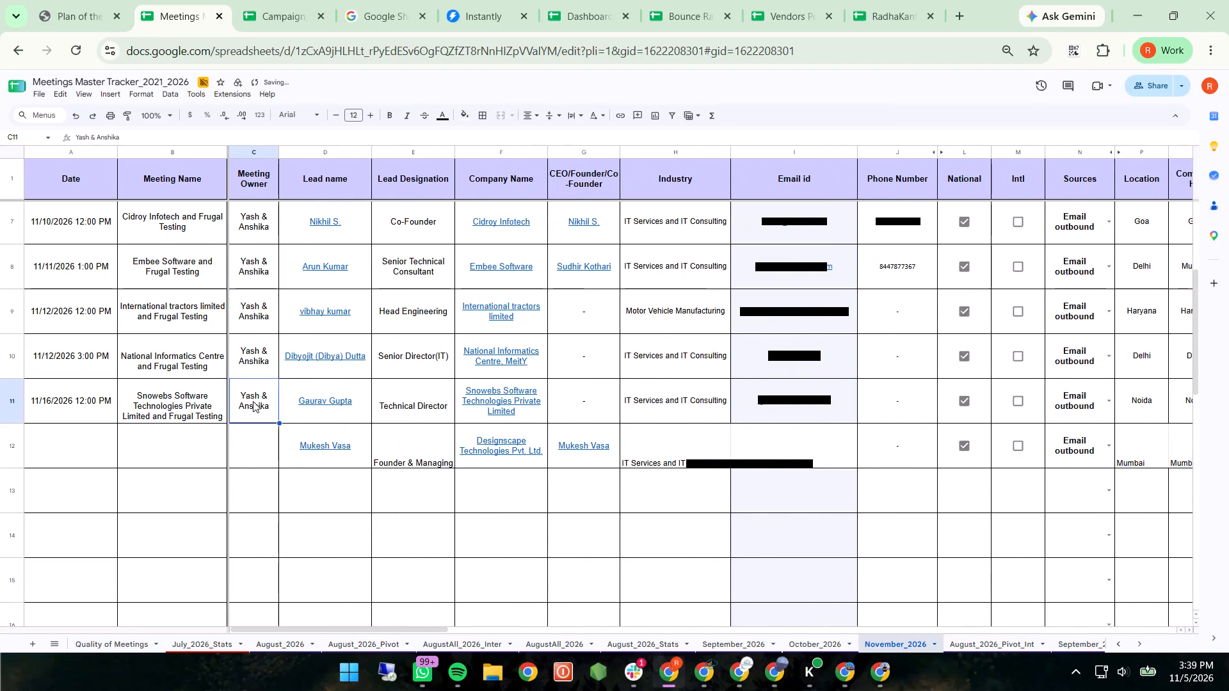
{"action": "key", "text": "ctrl+c"}
{"action": "key", "text": "Down"}
{"action": "key", "text": "ctrl+v"}
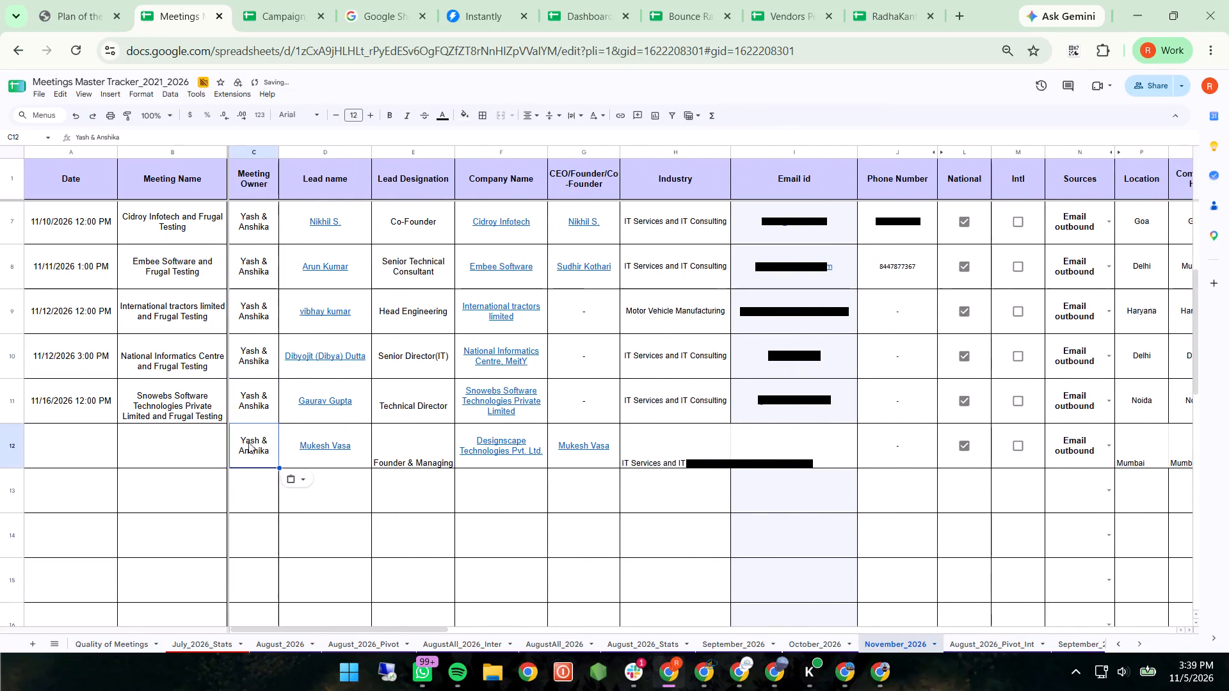
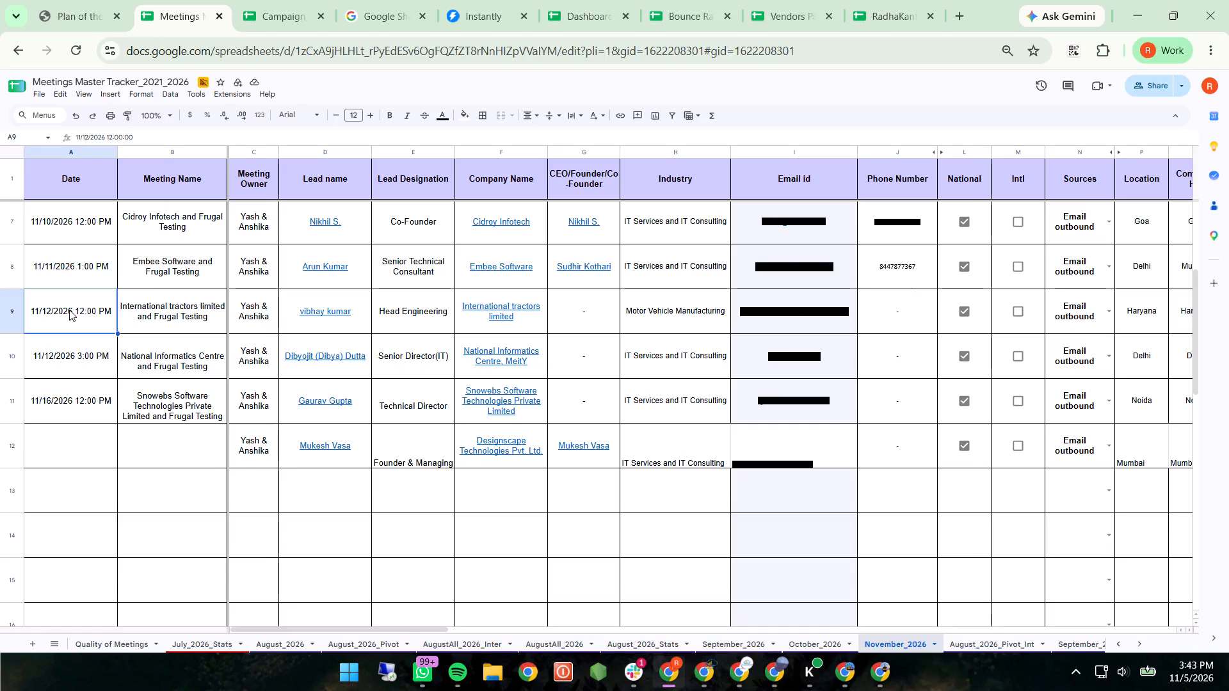
Copy the date and time from row 9 into row 12's Date cell and change its date to 11/13/2026.
{"action": "key", "text": "ctrl+c"}
{"action": "left_click", "coordinate": [62, 443]}
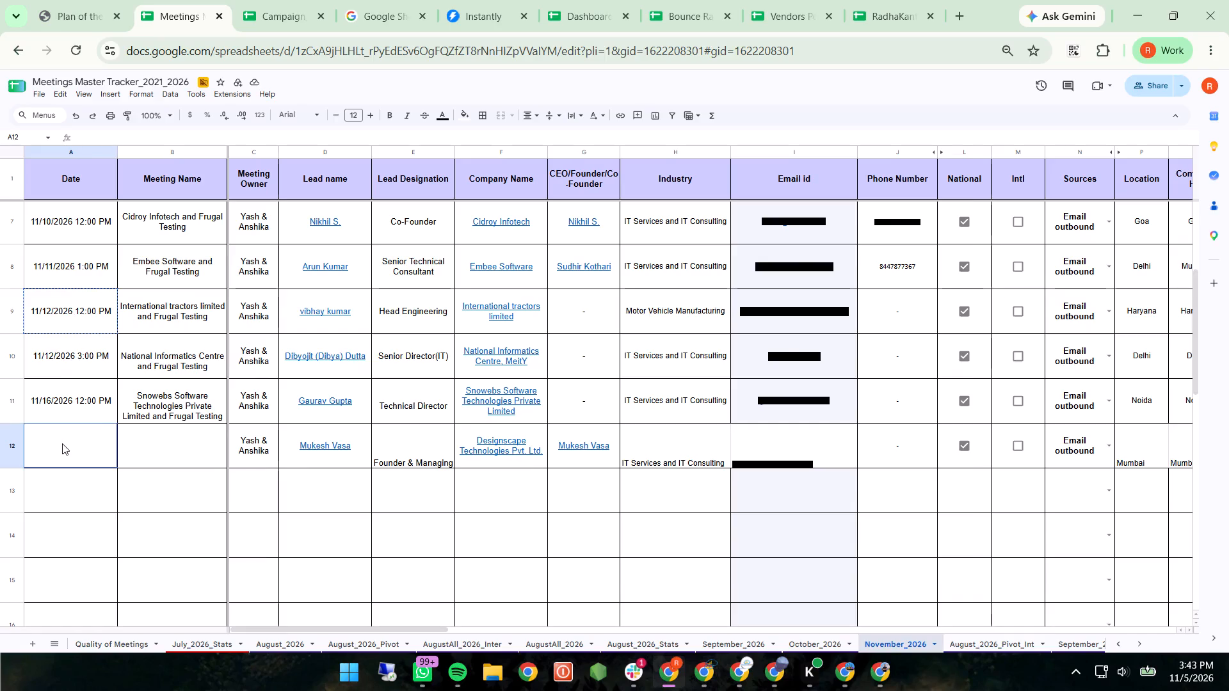
{"action": "key", "text": "ctrl+v"}
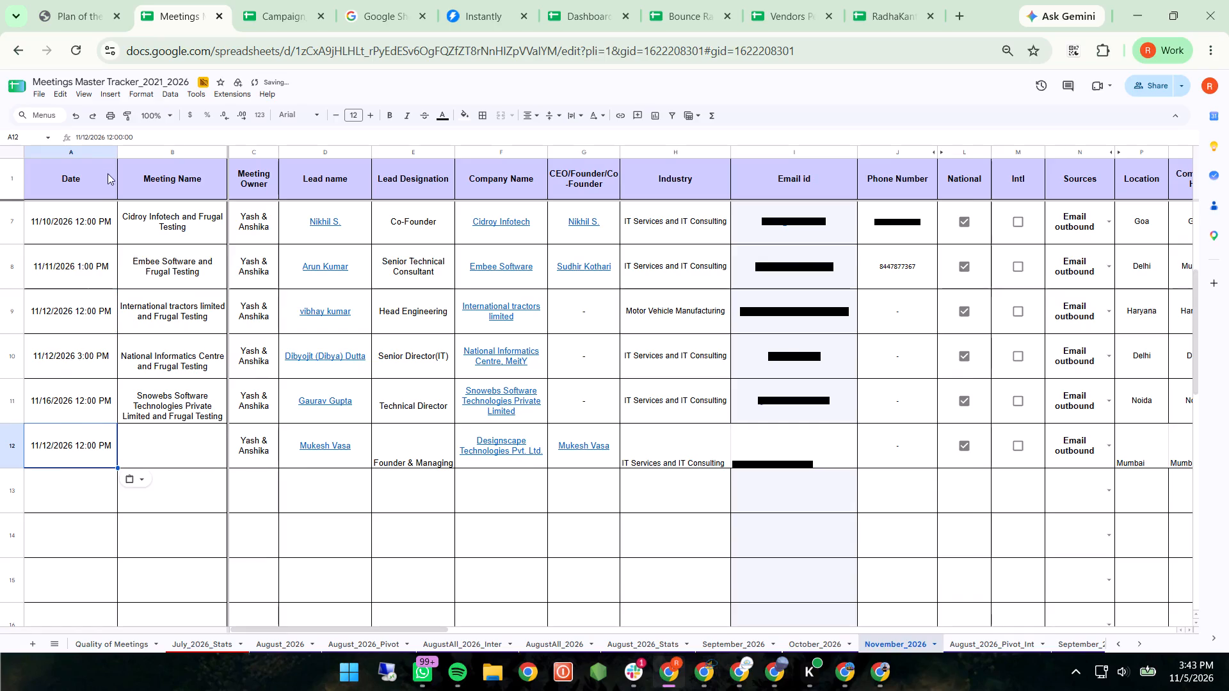
{"action": "left_click", "coordinate": [90, 136]}
{"action": "key", "text": "Left"}
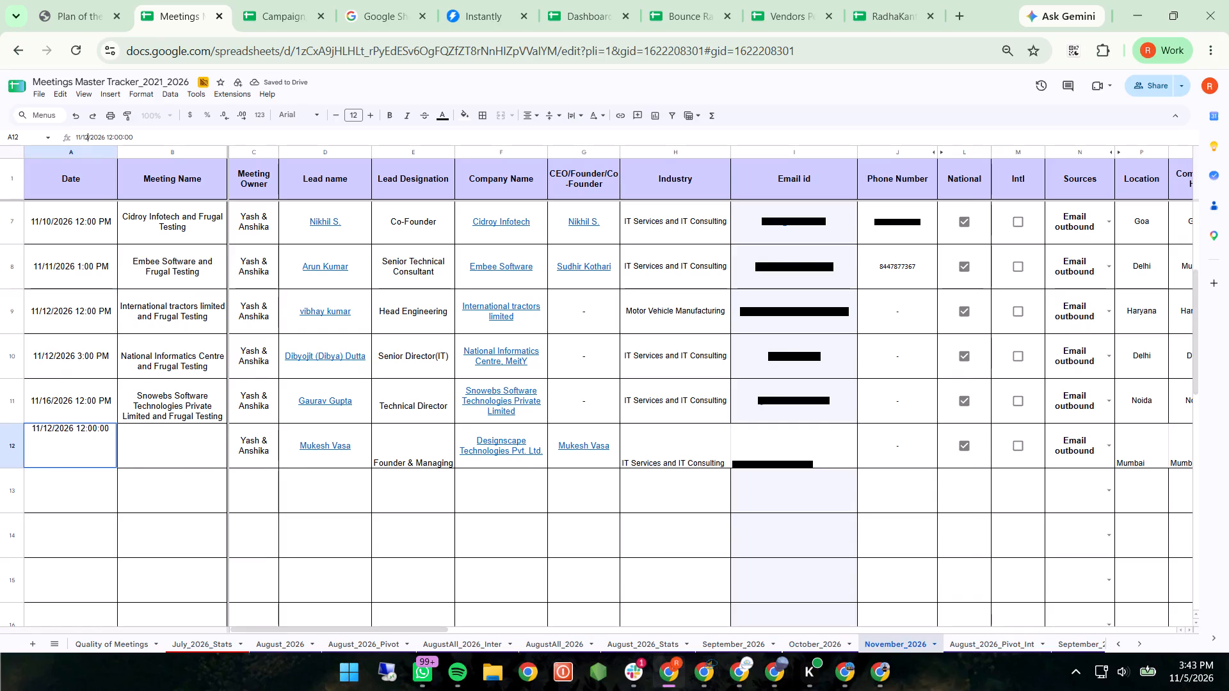
{"action": "key", "text": "BackSpace"}
{"action": "key", "text": "3"}
{"action": "key", "text": "Return"}
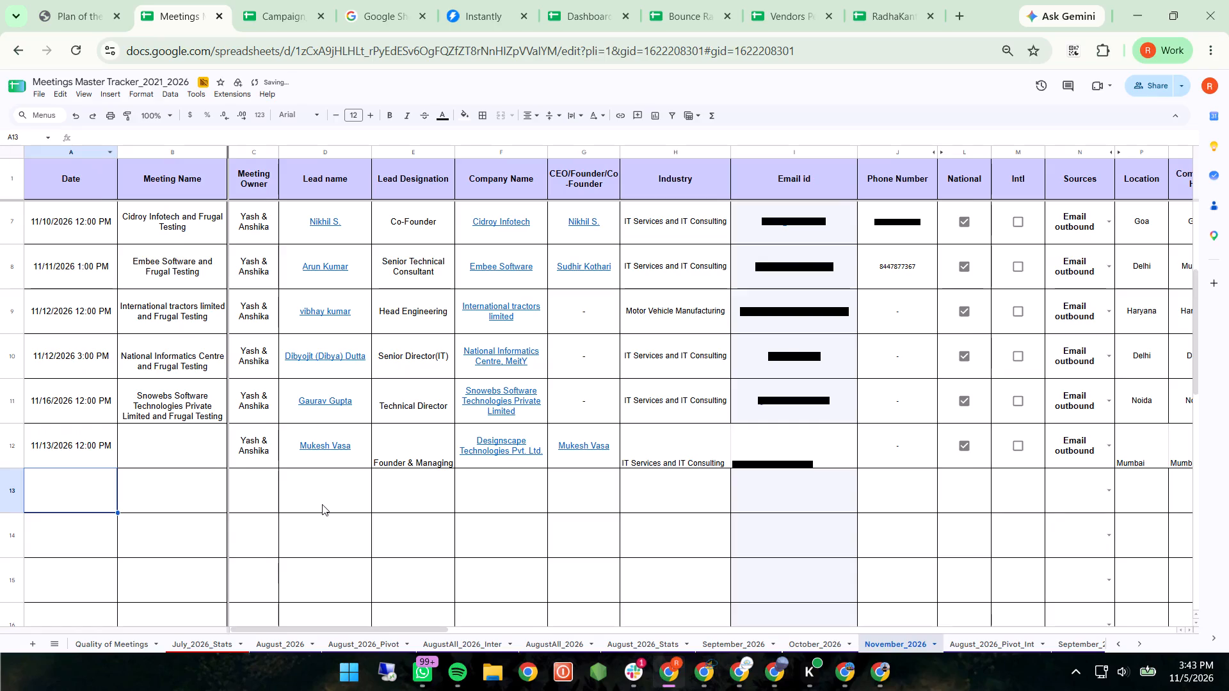
Copy the November 13 event title "Designscape Technologies Pvt. Ltd. and Frugal Testing" from Google Calendar into row 12's Meeting Name cell.
{"action": "left_click", "coordinate": [704, 663]}
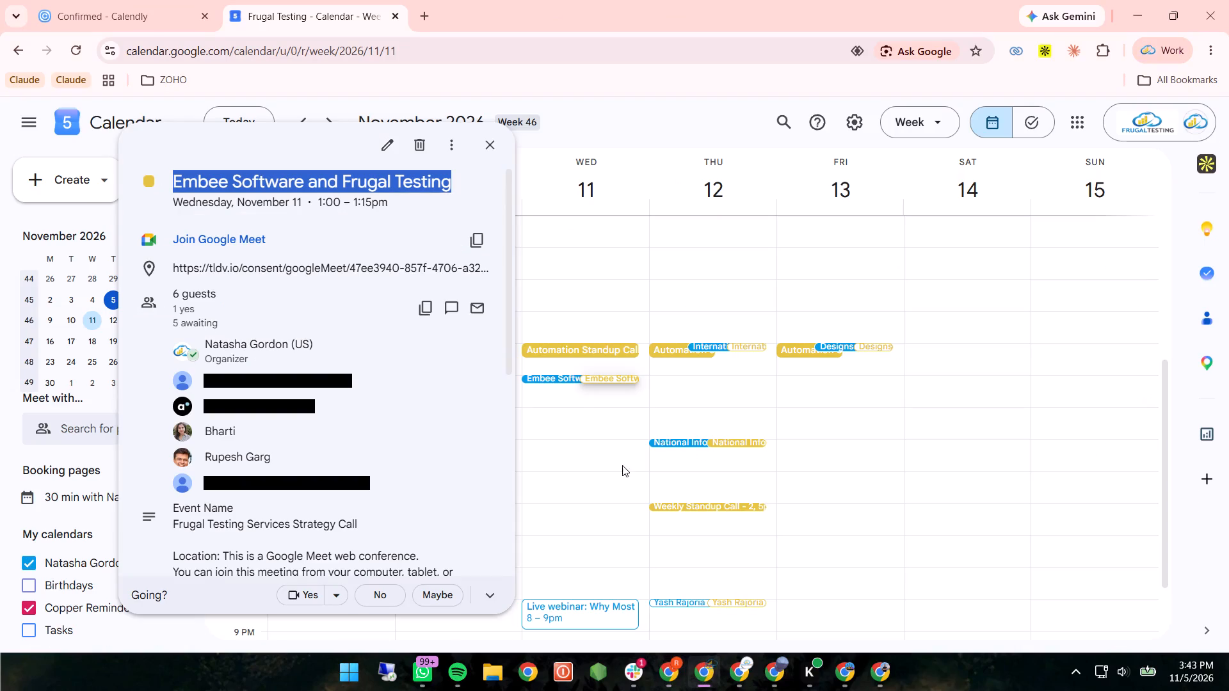
{"action": "left_click", "coordinate": [832, 349]}
{"action": "left_click_drag", "start_coordinate": [566, 205], "coordinate": [425, 179]}
{"action": "key", "text": "ctrl+c"}
{"action": "key", "text": "ctrl+c"}
{"action": "key", "text": "ctrl+c"}
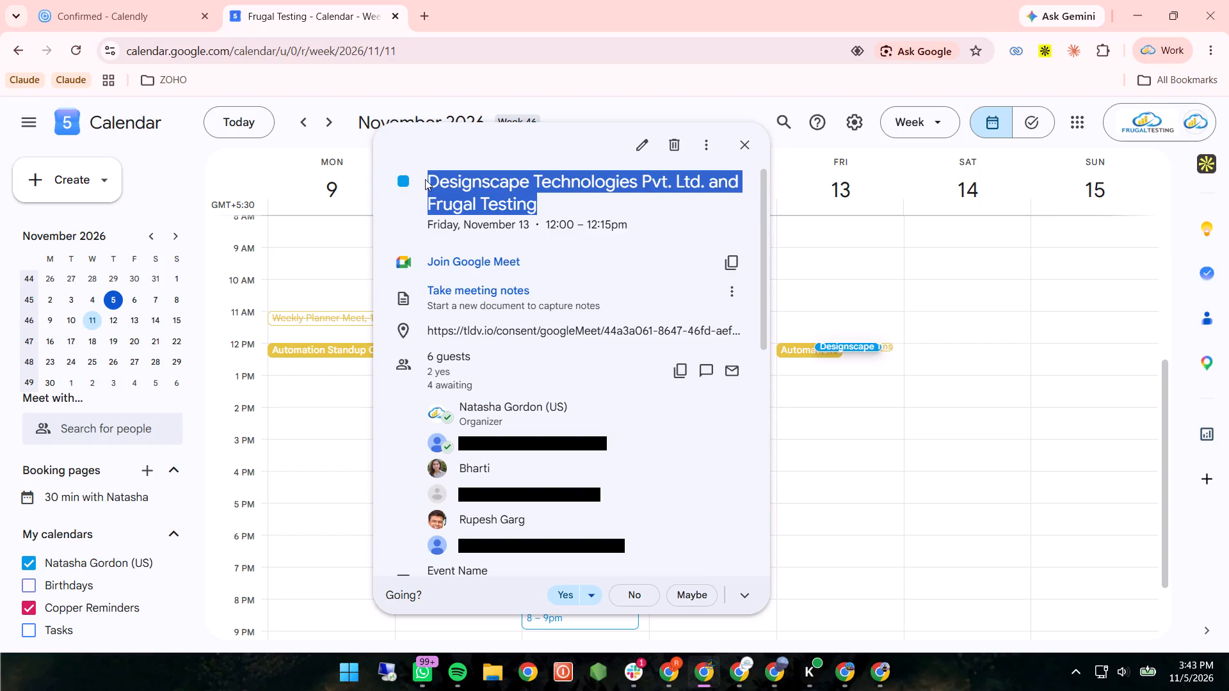
{"action": "left_click", "coordinate": [670, 680]}
{"action": "double_click", "coordinate": [173, 457]}
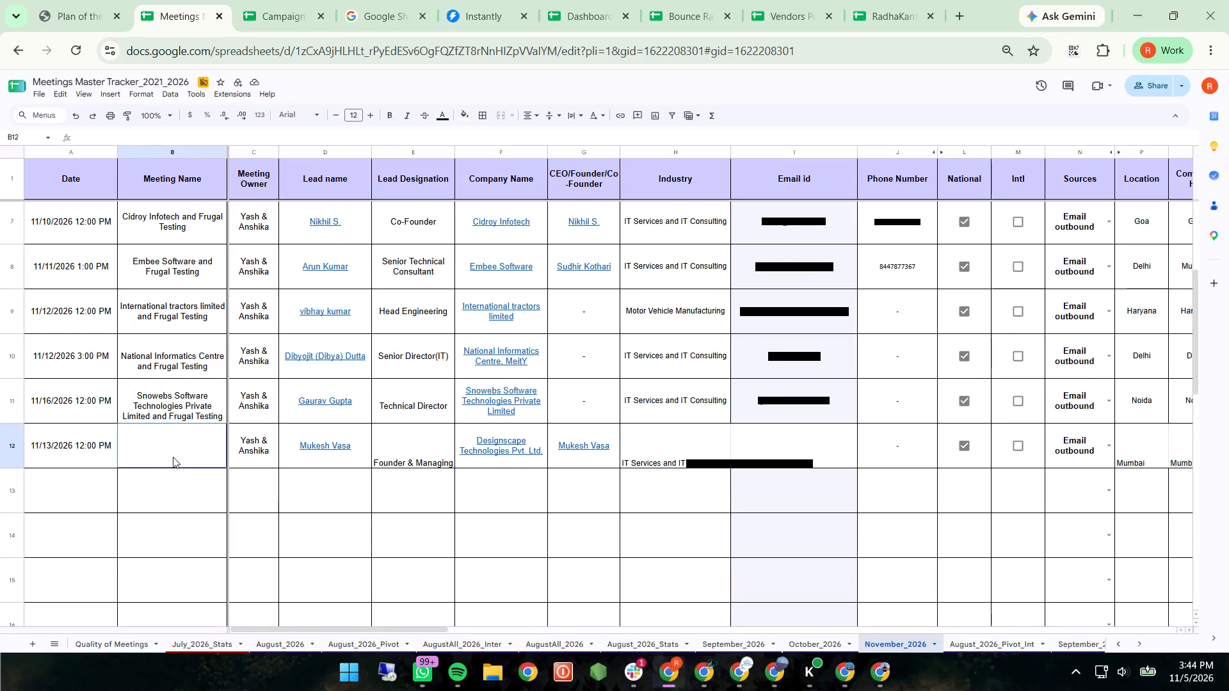
{"action": "key", "text": "ctrl+shift+v"}
{"action": "key", "text": "Return"}
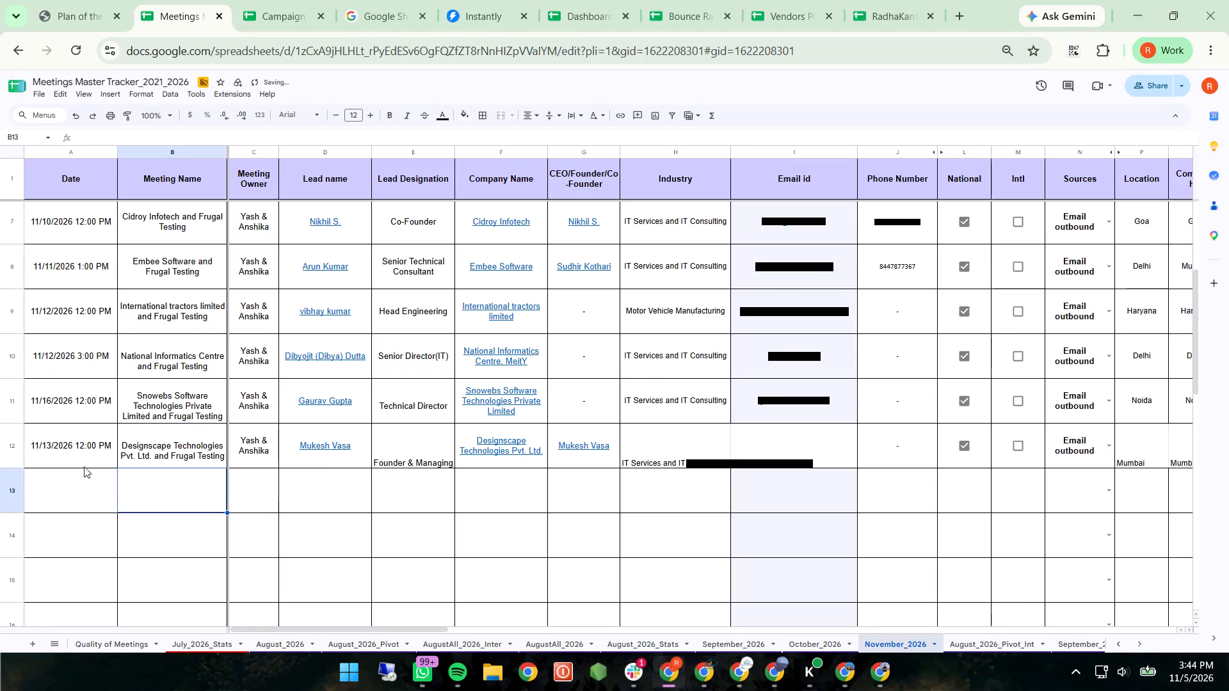
Move the Designscape Technologies row above the Snowebs Software row so the meetings follow date order.
{"action": "left_click", "coordinate": [3, 443]}
{"action": "left_click_drag", "start_coordinate": [3, 443], "coordinate": [3, 442]}
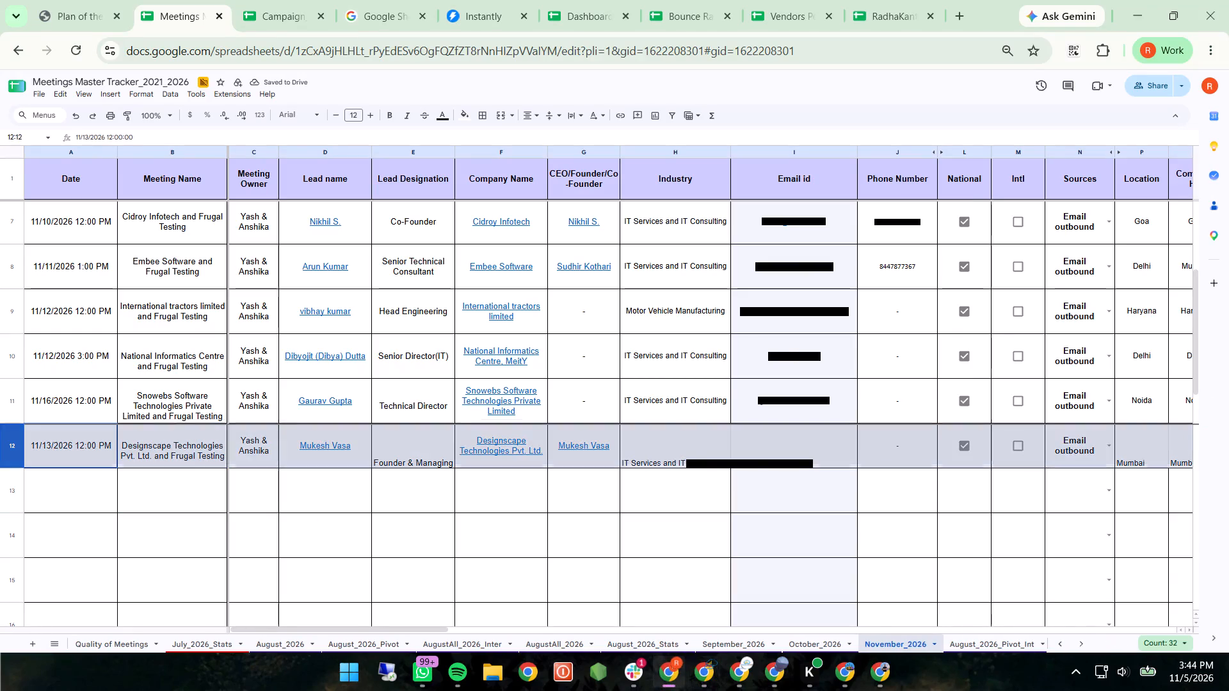
{"action": "left_click_drag", "start_coordinate": [3, 442], "coordinate": [1, 400]}
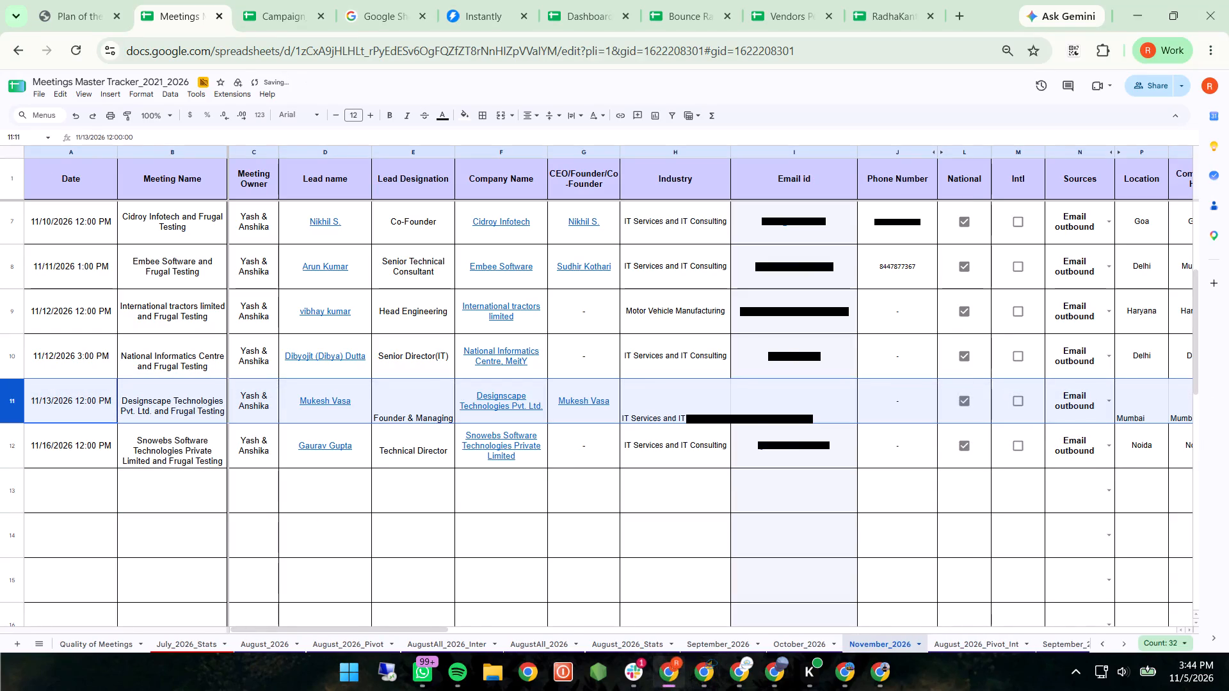
Copy the formatting of the Snowebs Software row onto the Designscape Technologies row.
{"action": "left_click", "coordinate": [4, 451]}
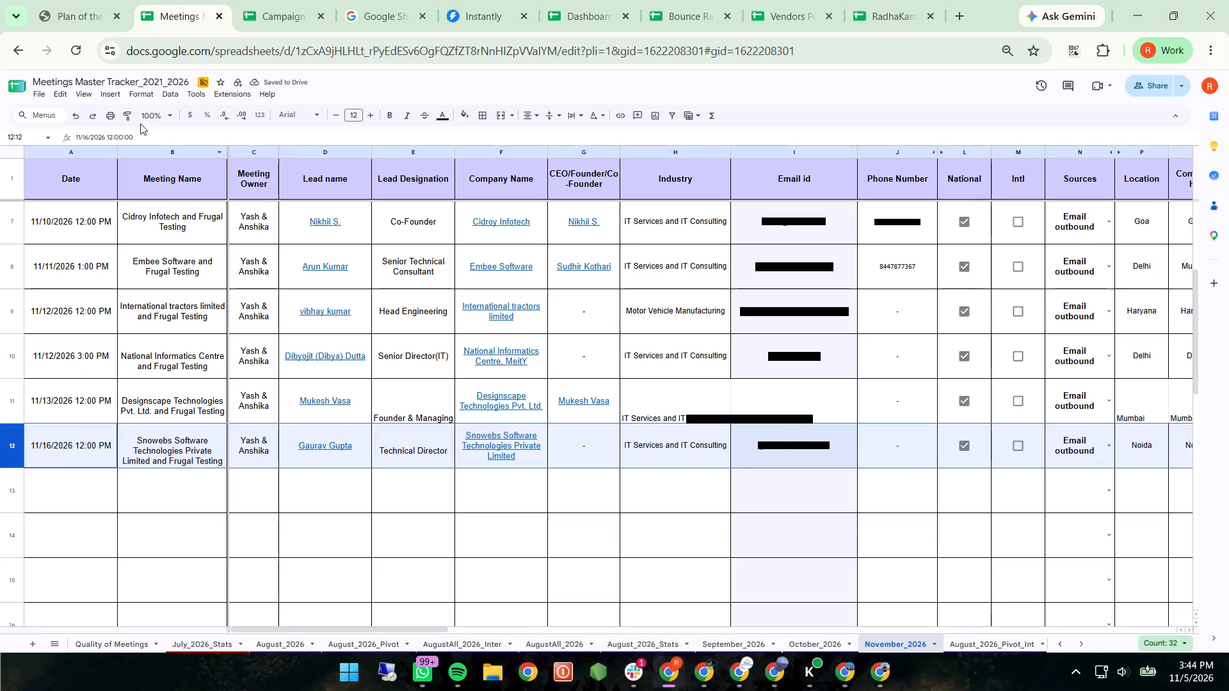
{"action": "left_click", "coordinate": [125, 111]}
{"action": "left_click", "coordinate": [10, 402]}
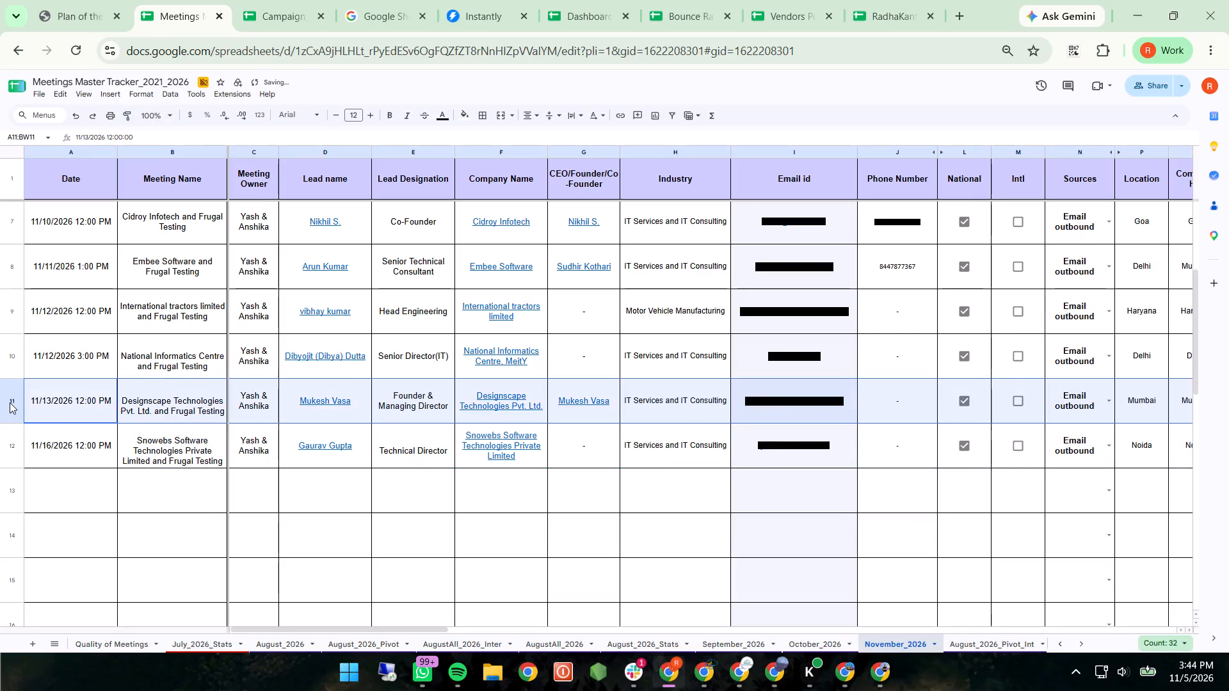
{"action": "left_click", "coordinate": [440, 541]}
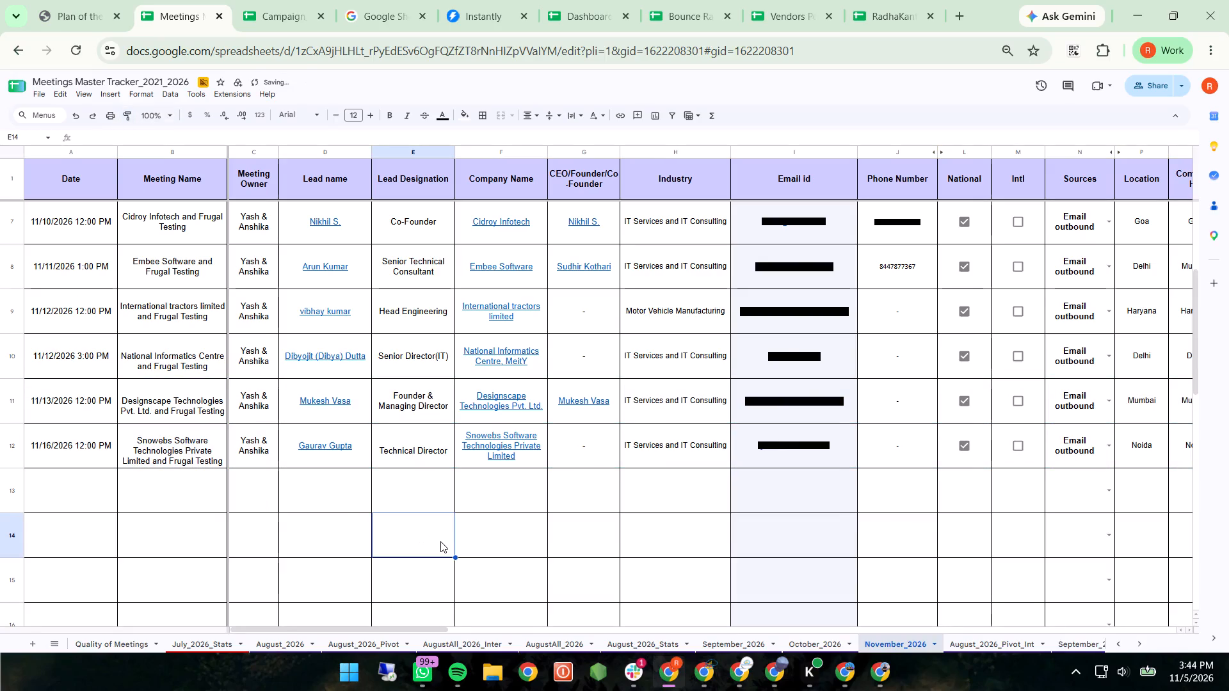